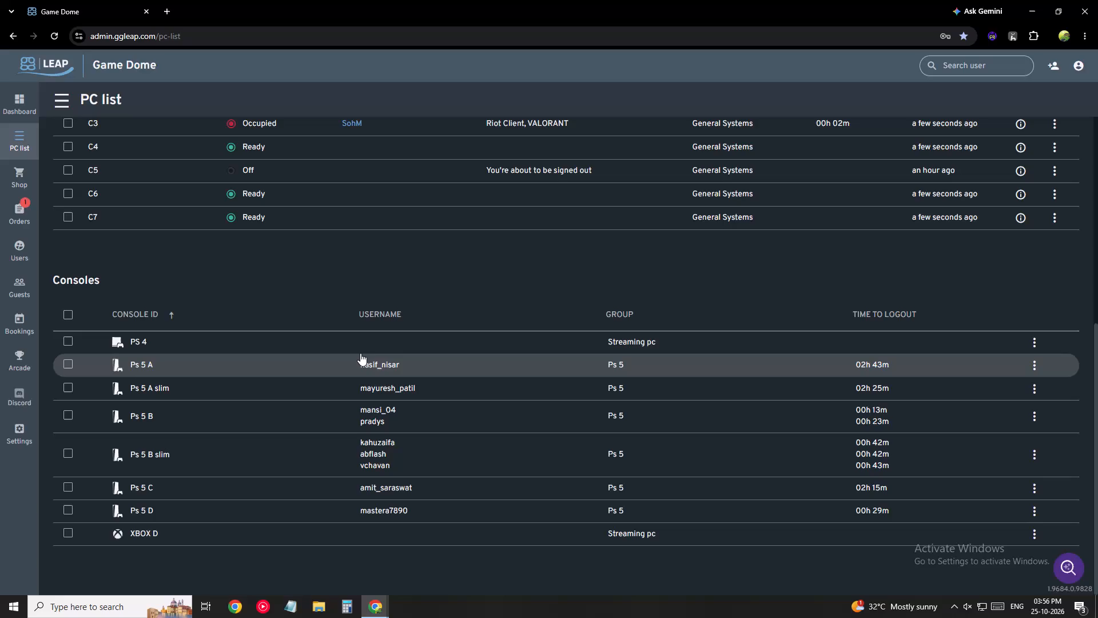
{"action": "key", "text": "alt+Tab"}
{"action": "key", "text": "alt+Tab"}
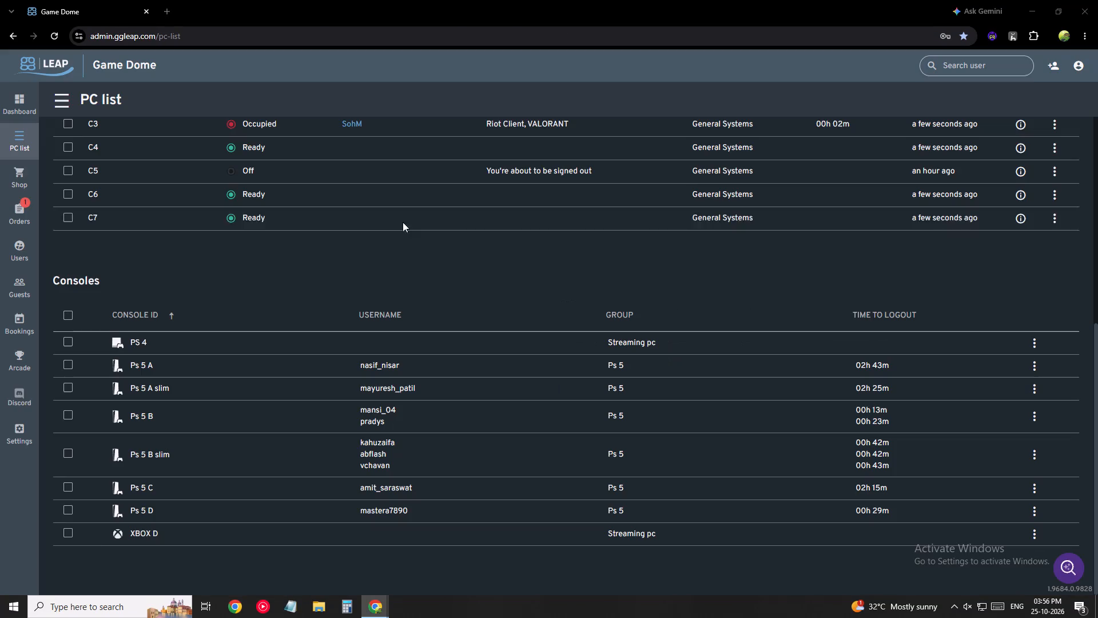
Sell one ₹100 "1 hr Ps5 Console rental" game pass to user MANTTAN through the full shop, charged to credit card.
{"action": "left_click", "coordinate": [988, 70]}
{"action": "type", "text": "man"}
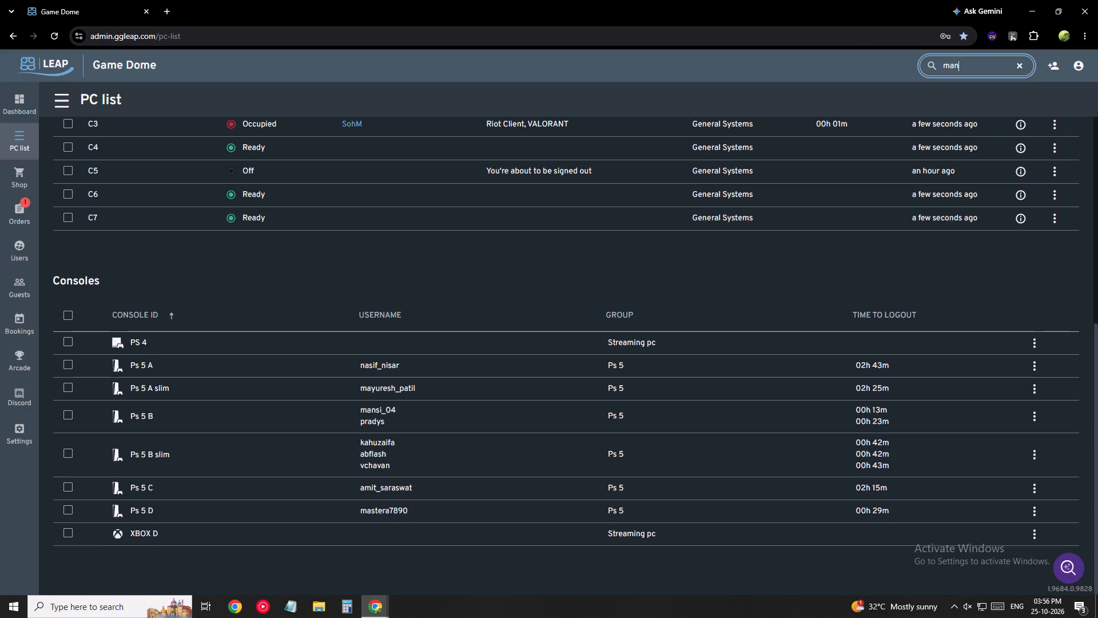
{"action": "left_click", "coordinate": [1049, 154]}
{"action": "left_click", "coordinate": [1061, 171]}
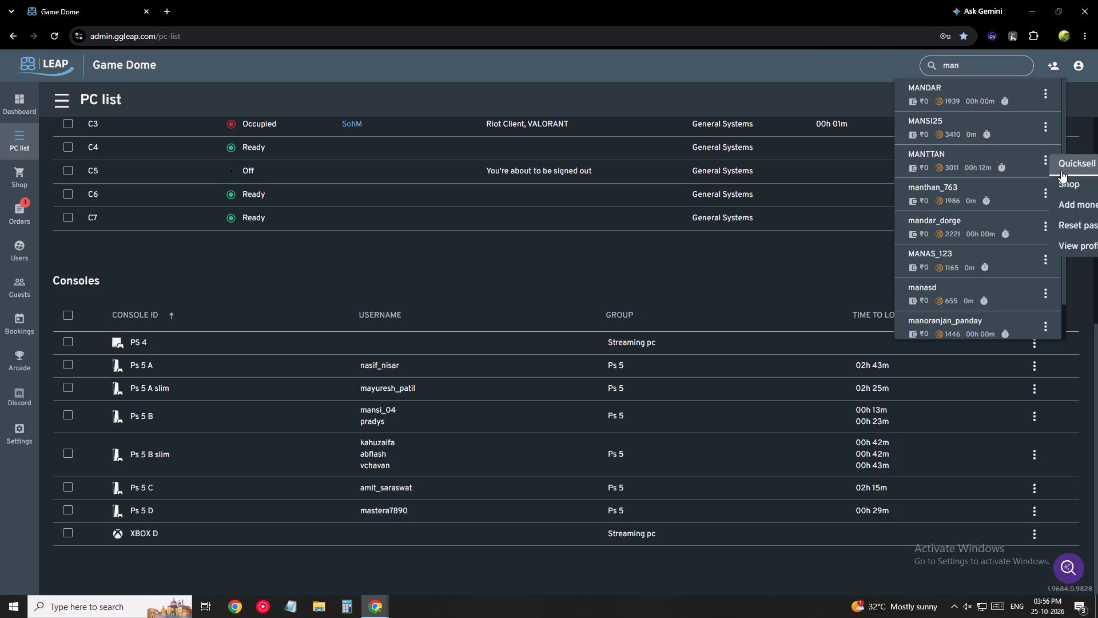
{"action": "left_click", "coordinate": [873, 549]}
{"action": "left_click", "coordinate": [394, 167]}
{"action": "left_click", "coordinate": [372, 204]}
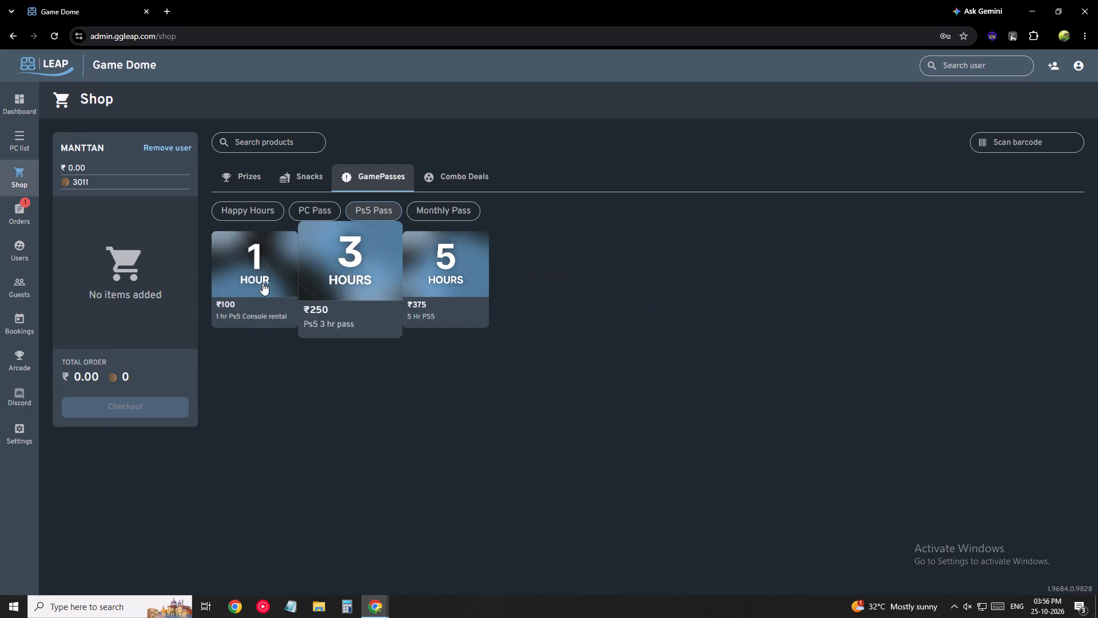
{"action": "left_click", "coordinate": [262, 283]}
{"action": "left_click", "coordinate": [132, 407]}
{"action": "left_click", "coordinate": [307, 323]}
{"action": "left_click", "coordinate": [312, 505]}
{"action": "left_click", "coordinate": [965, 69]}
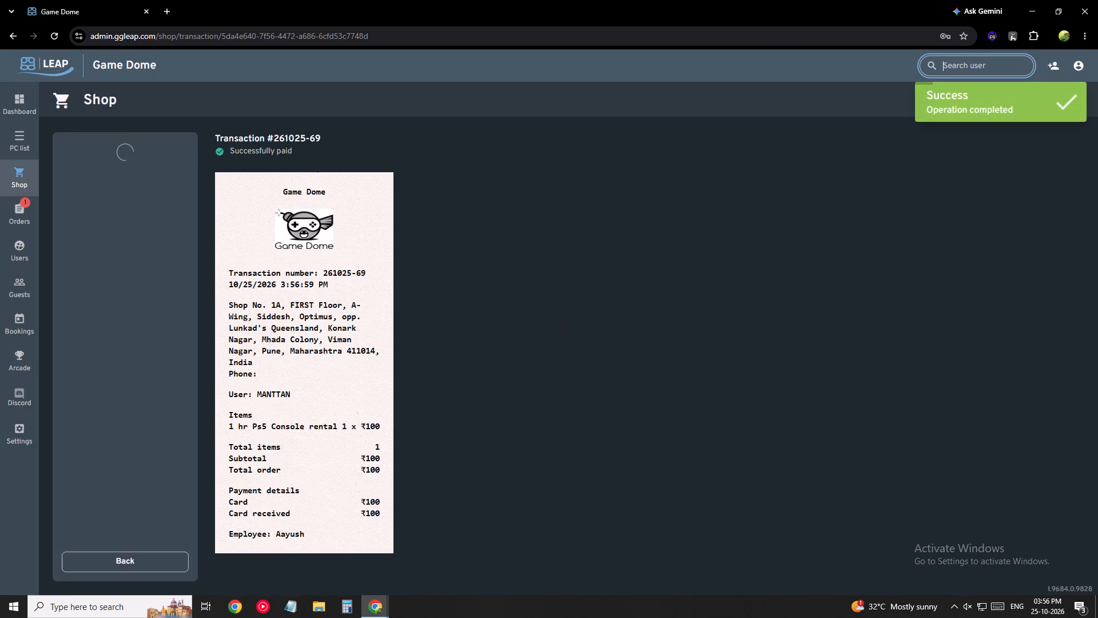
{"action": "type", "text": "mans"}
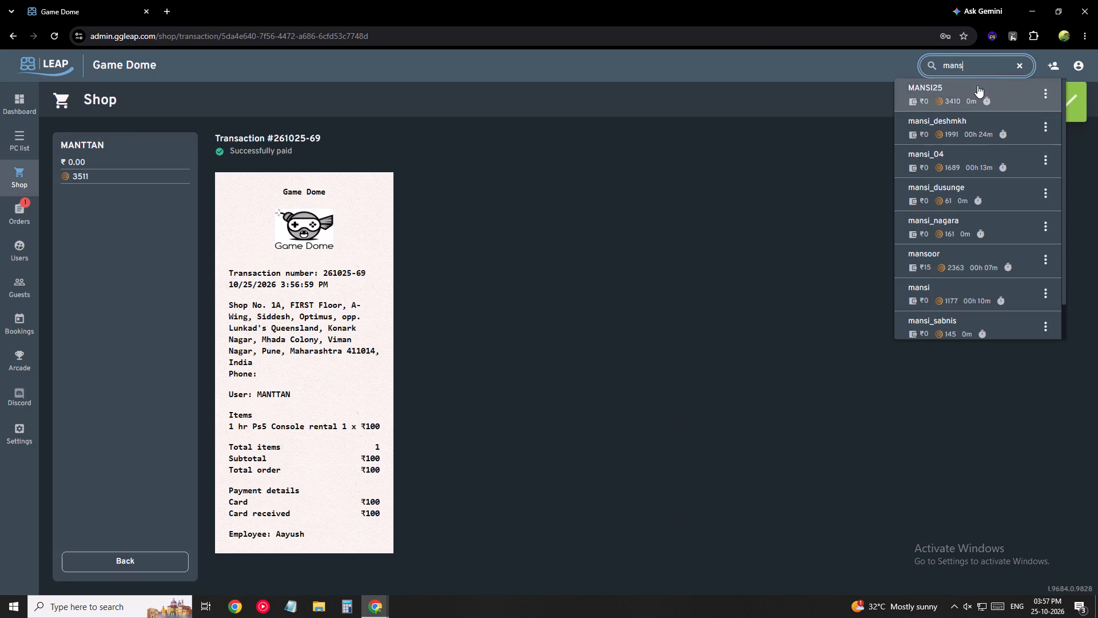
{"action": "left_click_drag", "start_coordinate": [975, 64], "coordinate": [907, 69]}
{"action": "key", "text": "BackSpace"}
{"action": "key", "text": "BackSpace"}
Find user arya and sell them one ₹100 "1 hr Ps5 Console rental" game pass through the full shop, charged to credit card.
{"action": "type", "text": "arya"}
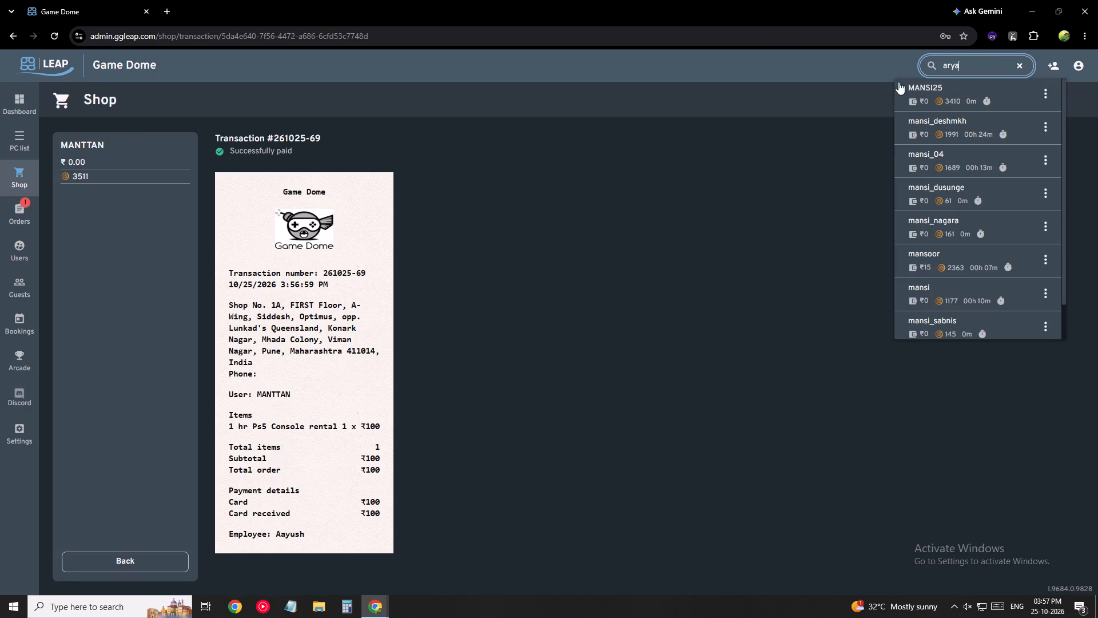
{"action": "left_click", "coordinate": [1041, 90]}
{"action": "left_click", "coordinate": [1048, 98]}
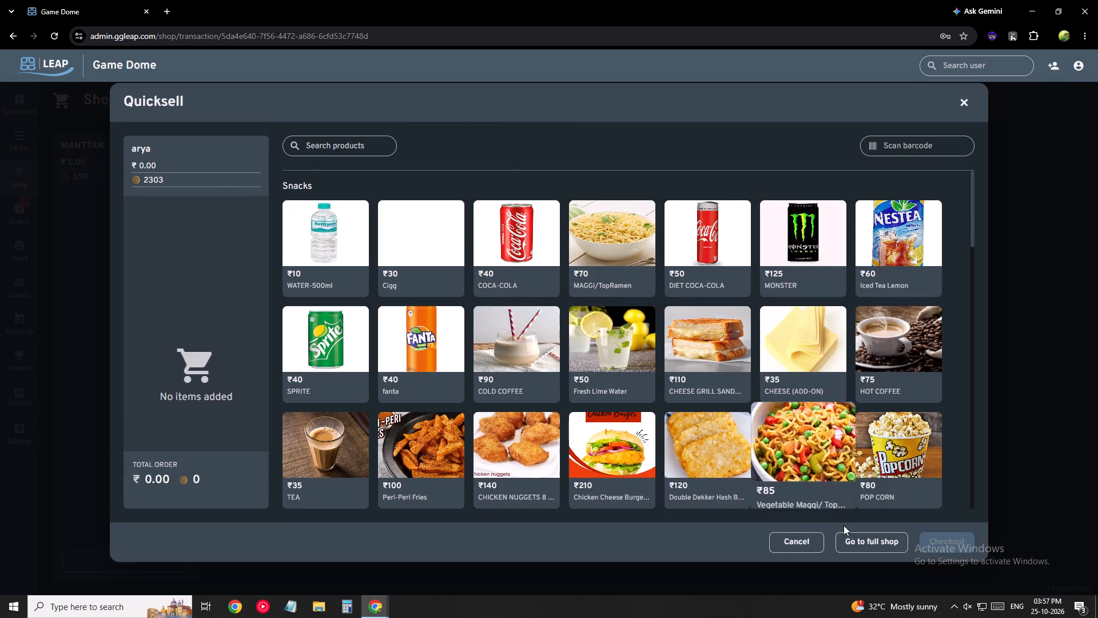
{"action": "left_click", "coordinate": [856, 541]}
{"action": "left_click", "coordinate": [389, 171]}
{"action": "left_click", "coordinate": [374, 217]}
{"action": "left_click", "coordinate": [223, 288]}
{"action": "left_click", "coordinate": [105, 406]}
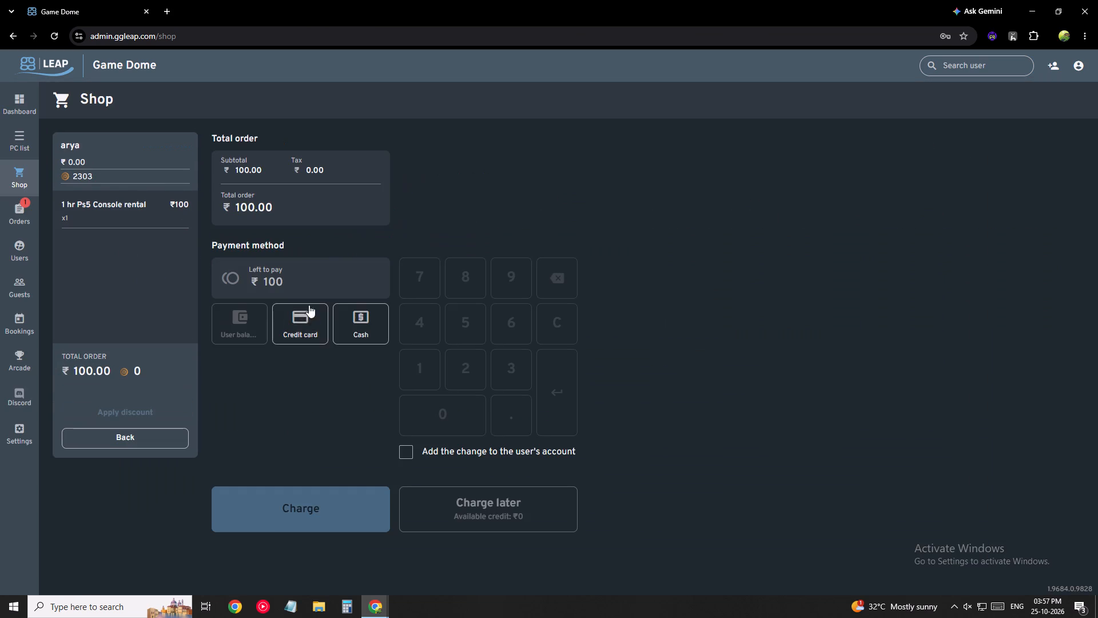
{"action": "left_click", "coordinate": [313, 301]}
{"action": "left_click", "coordinate": [294, 324]}
{"action": "left_click", "coordinate": [300, 498]}
Return to the PC list and examine the users and times to logout in the Consoles section.
{"action": "left_click", "coordinate": [2, 141]}
{"action": "scroll", "coordinate": [230, 333], "scroll_direction": "down", "scroll_amount": 2}
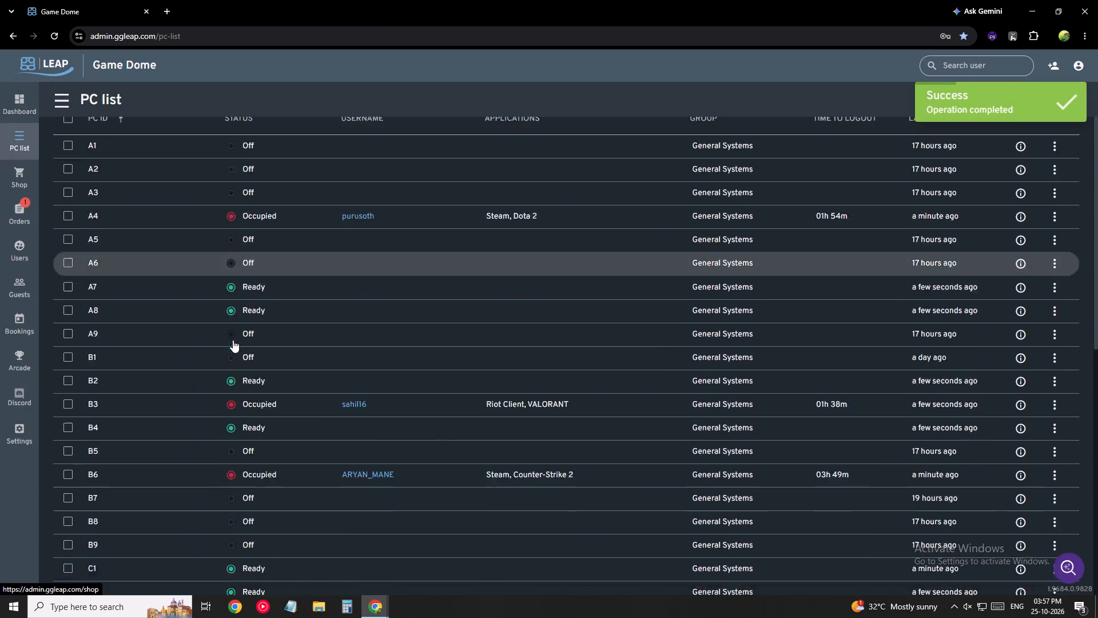
{"action": "scroll", "coordinate": [233, 340], "scroll_direction": "down", "scroll_amount": 11}
{"action": "scroll", "coordinate": [474, 371], "scroll_direction": "up", "scroll_amount": 1}
{"action": "scroll", "coordinate": [475, 371], "scroll_direction": "down", "scroll_amount": 1}
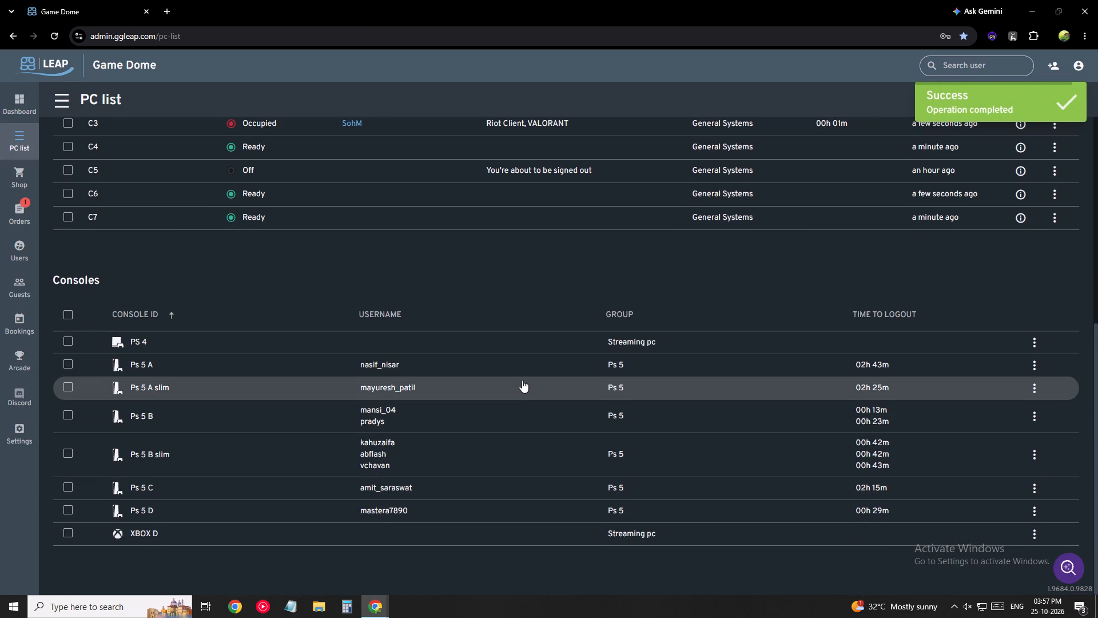
{"action": "scroll", "coordinate": [608, 403], "scroll_direction": "down", "scroll_amount": 1}
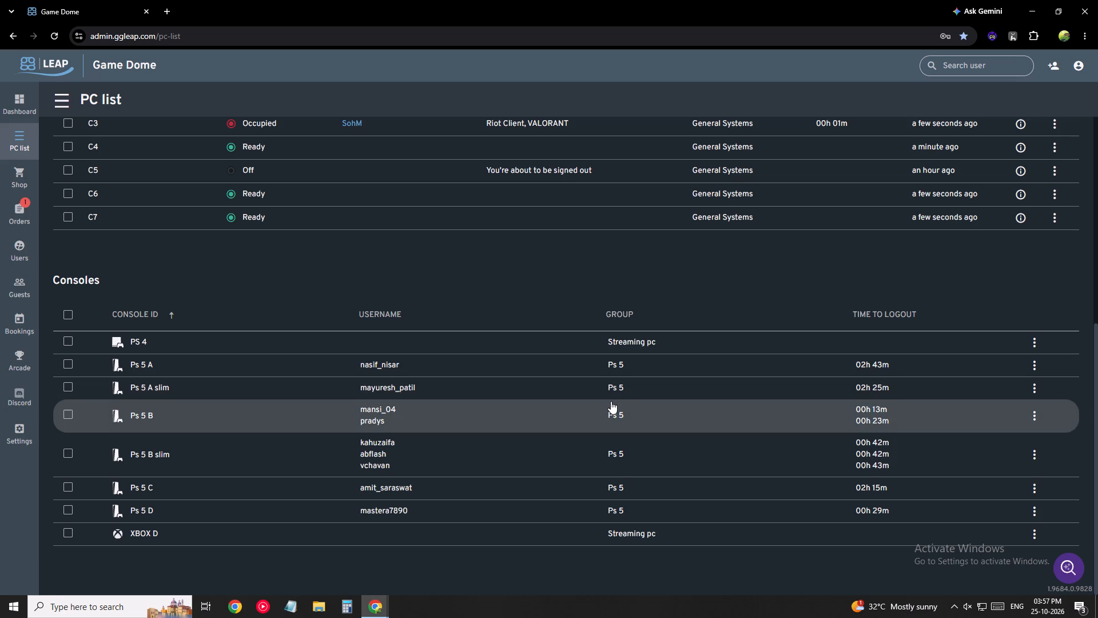
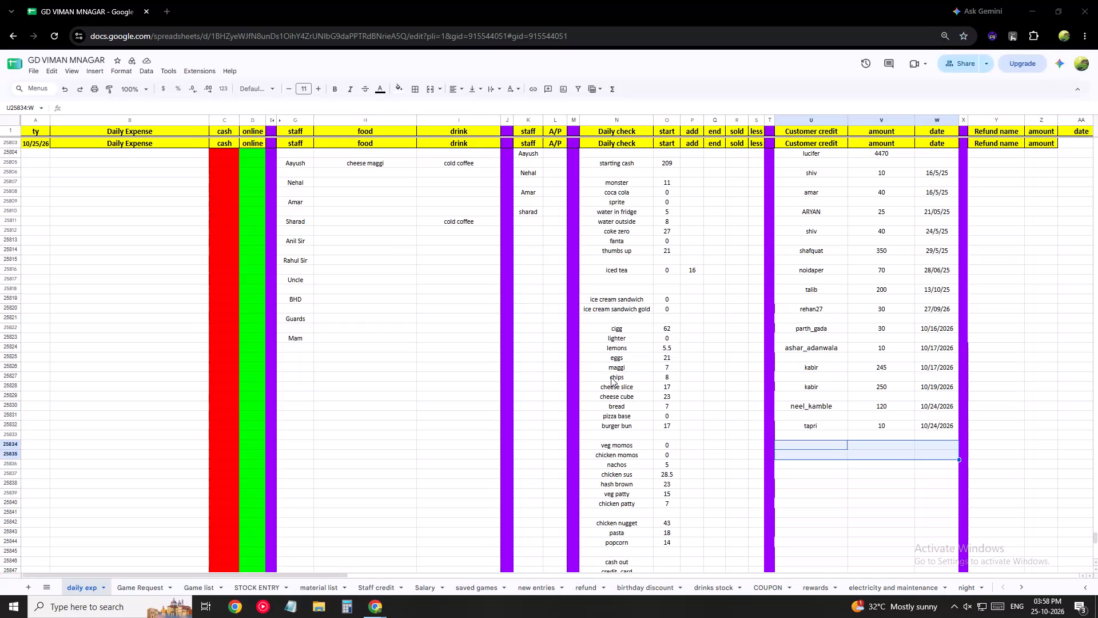
Record a "pizza base" entry under Daily Expense for 10/25/26 with 40 in the cash column.
{"action": "scroll", "coordinate": [233, 156], "scroll_direction": "up", "scroll_amount": 3}
{"action": "left_click", "coordinate": [145, 334]}
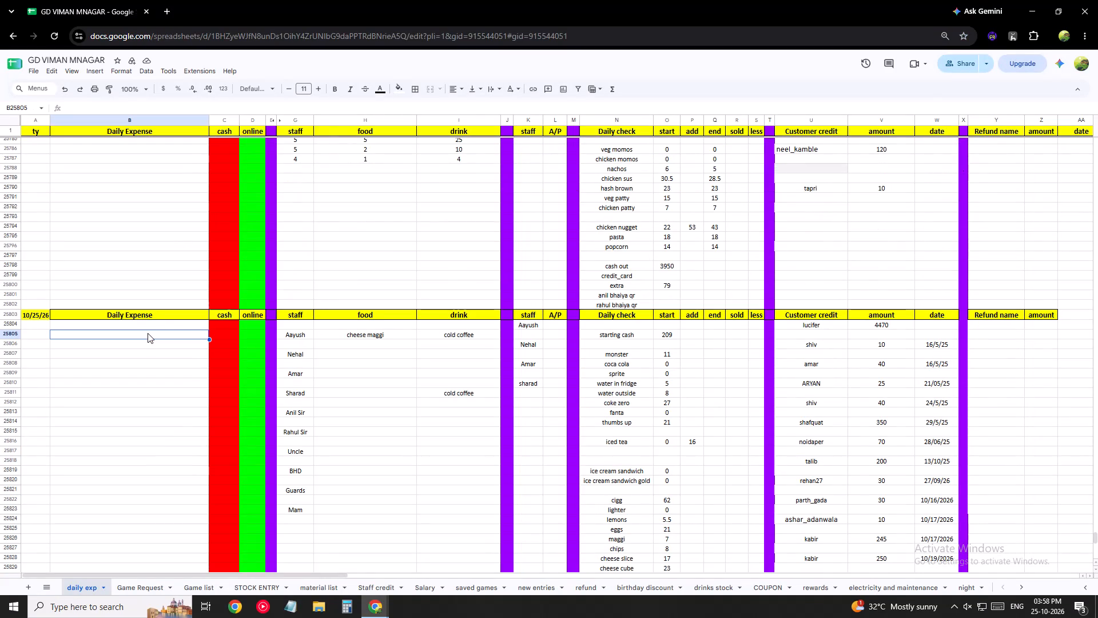
{"action": "type", "text": "pizz"}
{"action": "key", "text": "space"}
{"action": "key", "text": "BackSpace"}
{"action": "type", "text": "a base"}
{"action": "key", "text": "space"}
{"action": "key", "text": "Return"}
{"action": "key", "text": "Right"}
{"action": "key", "text": "Up"}
{"action": "type", "text": "40"}
{"action": "key", "text": "Return"}
Switch to the ggLeap admin page and quicksell one ₹10 WATER-500ml to user Abhi, charged to credit card.
{"action": "key", "text": "alt+Tab"}
{"action": "scroll", "coordinate": [495, 333], "scroll_direction": "up", "scroll_amount": 2}
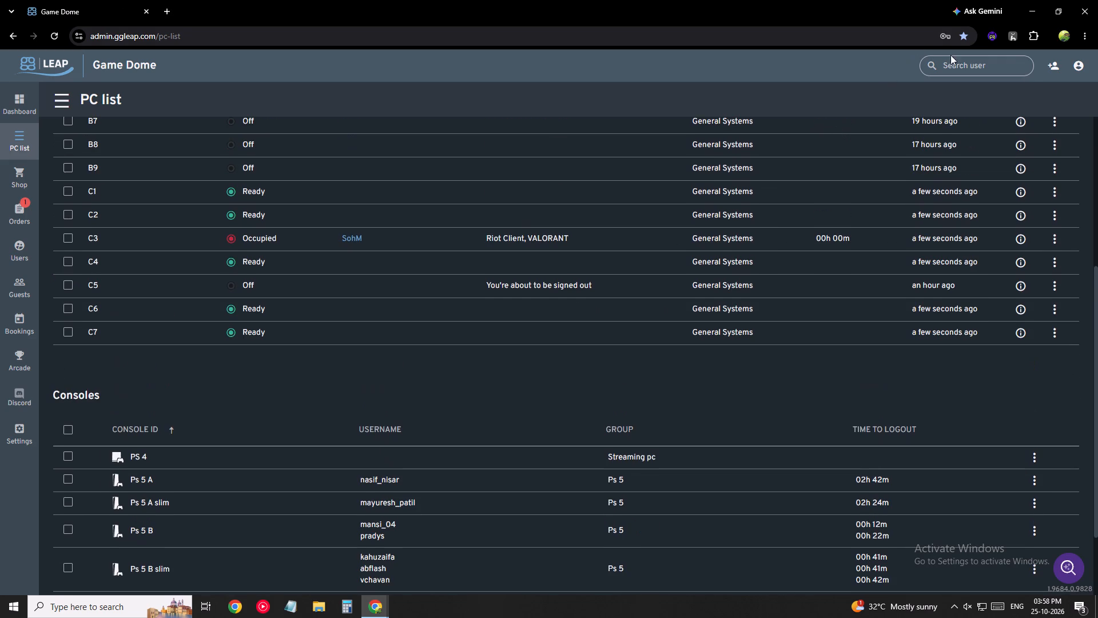
{"action": "left_click", "coordinate": [992, 62]}
{"action": "type", "text": "abhi"}
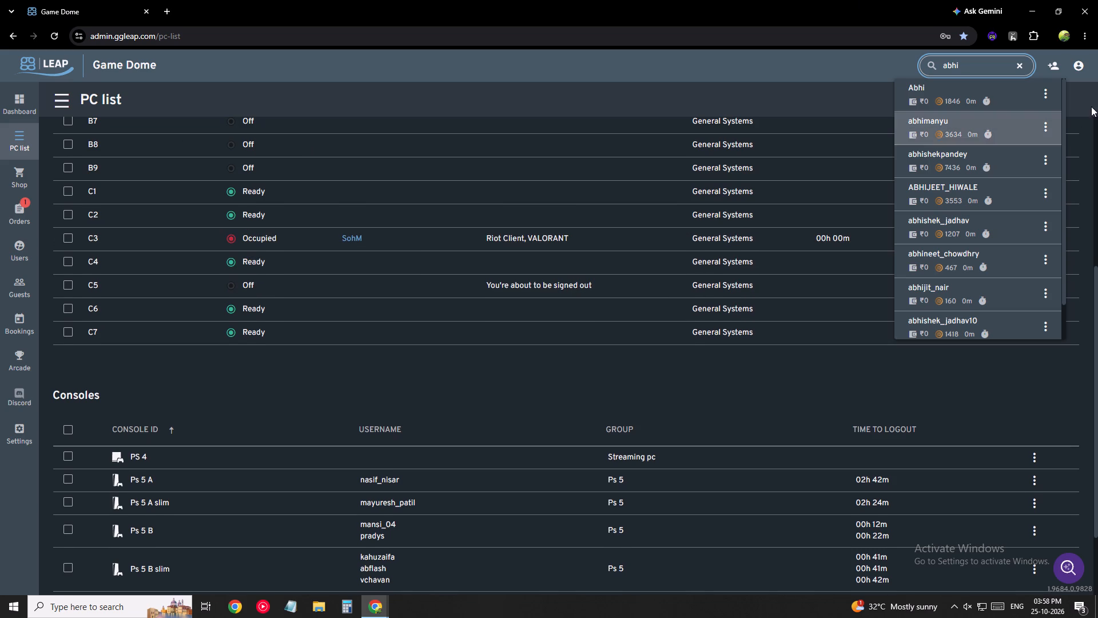
{"action": "left_click", "coordinate": [1047, 90]}
{"action": "left_click", "coordinate": [1054, 93]}
{"action": "left_click", "coordinate": [331, 234]}
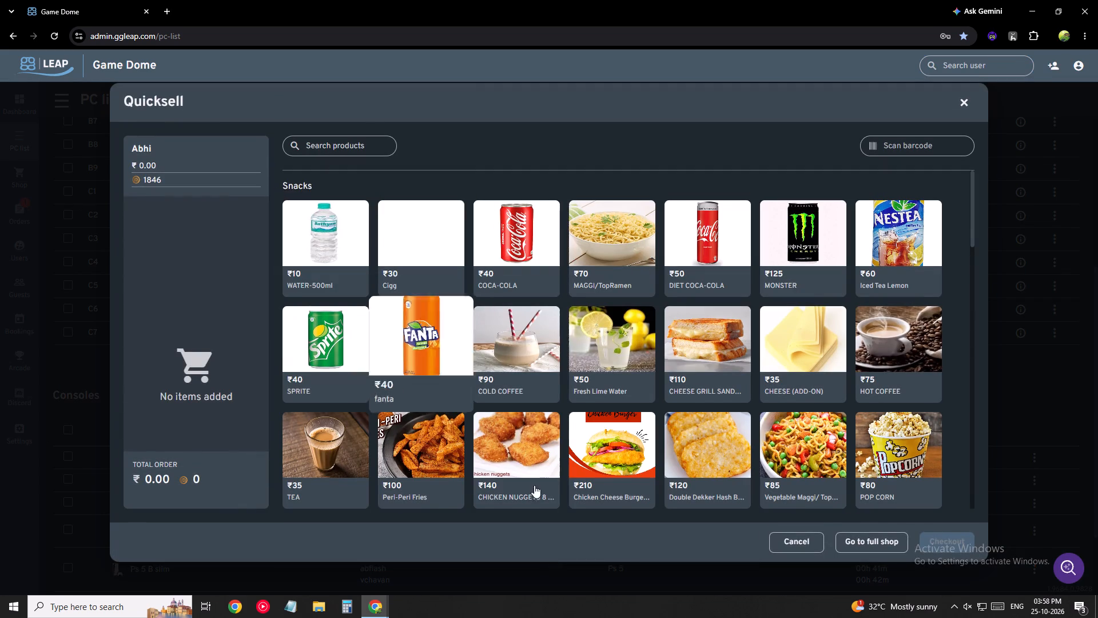
{"action": "left_click", "coordinate": [948, 541]}
{"action": "left_click", "coordinate": [288, 306]}
{"action": "left_click", "coordinate": [320, 536]}
{"action": "left_click", "coordinate": [322, 506]}
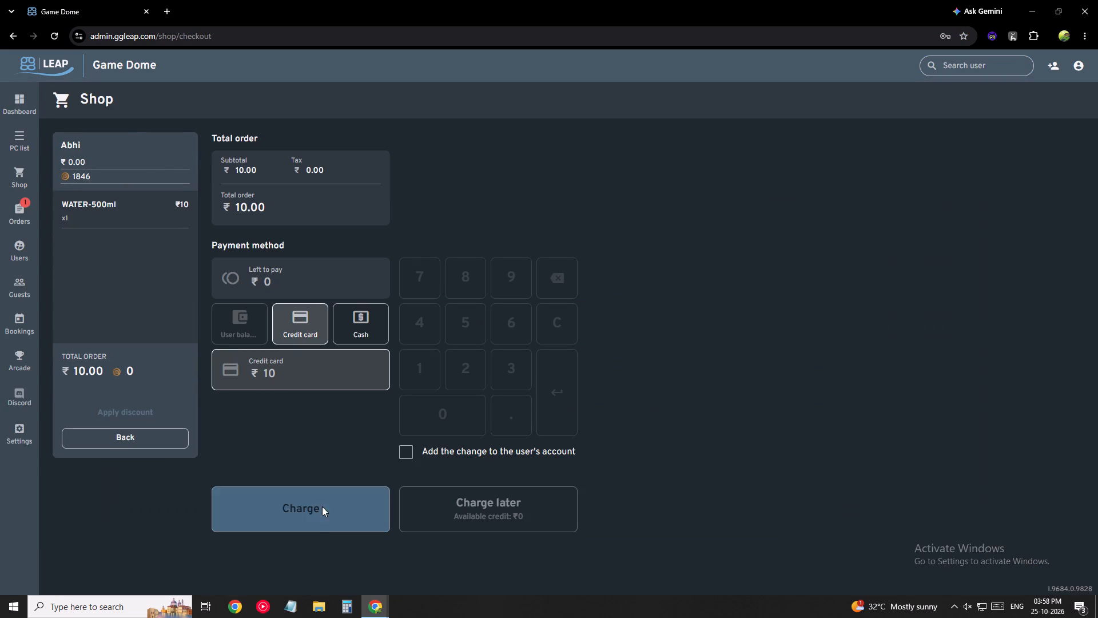
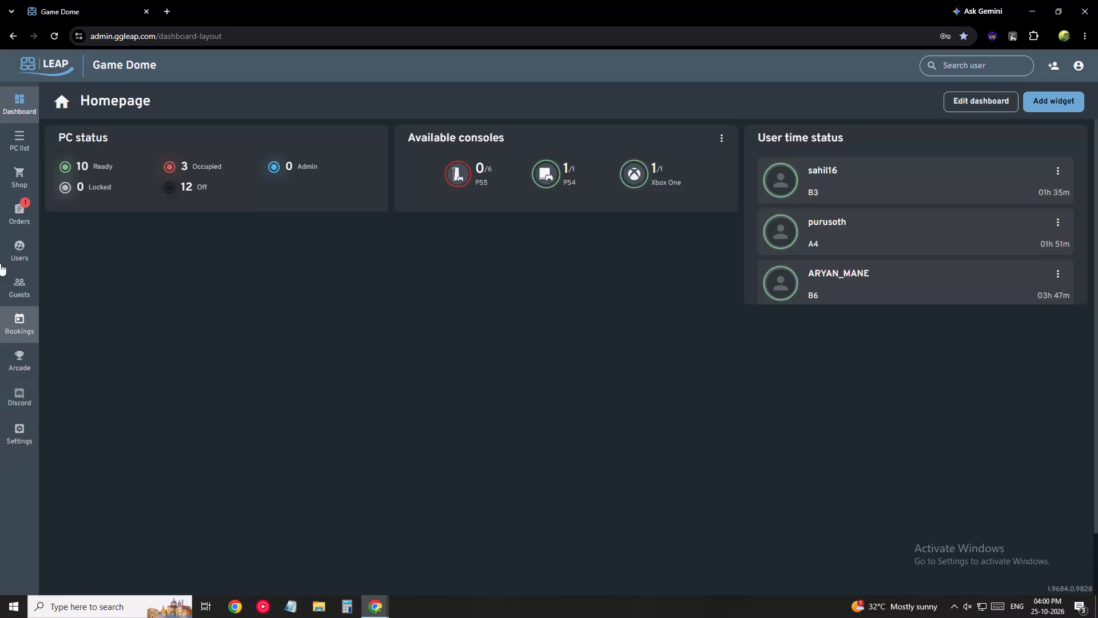
Open the PC list and log out the user on console Ps 5 A.
{"action": "left_click", "coordinate": [20, 143]}
{"action": "scroll", "coordinate": [380, 532], "scroll_direction": "down", "scroll_amount": 2}
{"action": "scroll", "coordinate": [392, 577], "scroll_direction": "up", "scroll_amount": 1}
{"action": "scroll", "coordinate": [405, 596], "scroll_direction": "down", "scroll_amount": 9}
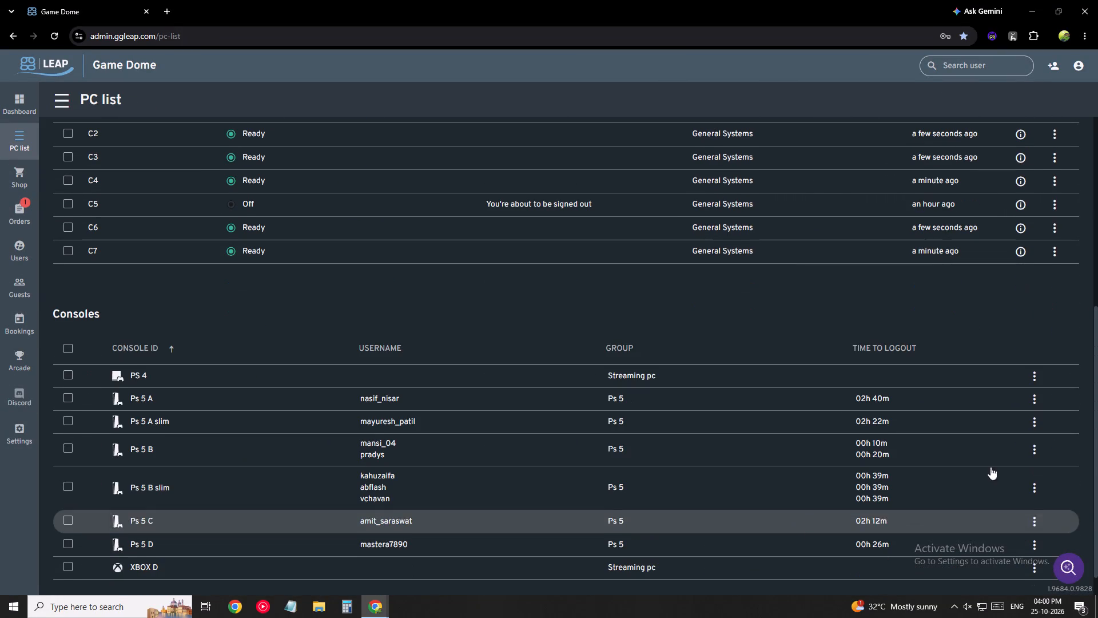
{"action": "left_click", "coordinate": [1040, 405]}
{"action": "left_click", "coordinate": [1049, 441]}
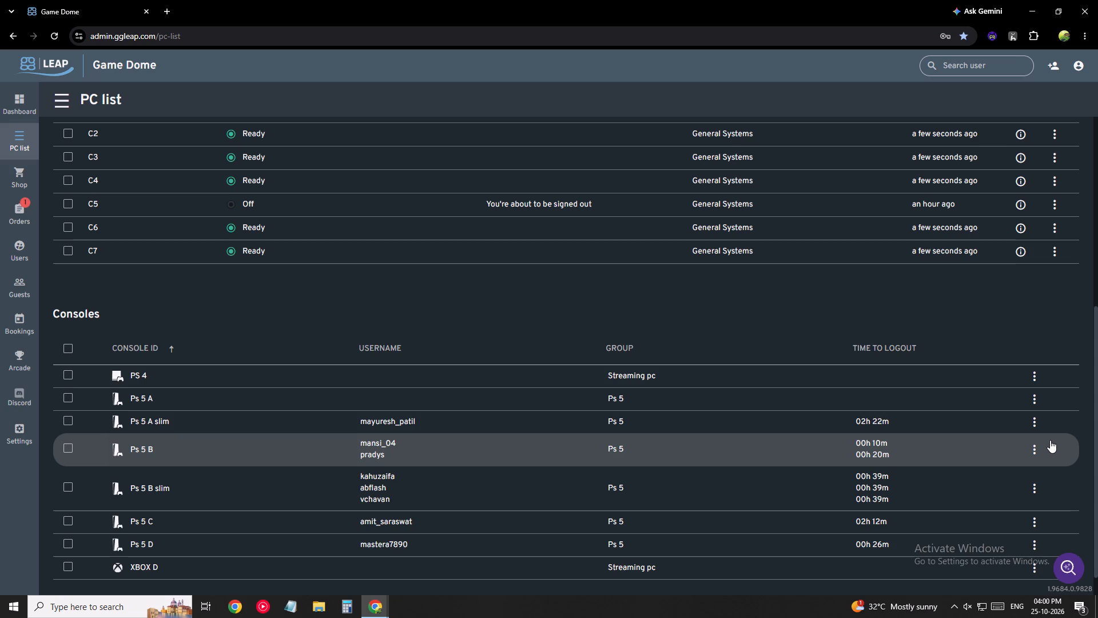
Look through the order history for recent purchases, and check the current console sessions in the PC list.
{"action": "left_click", "coordinate": [0, 217]}
{"action": "left_click", "coordinate": [233, 133]}
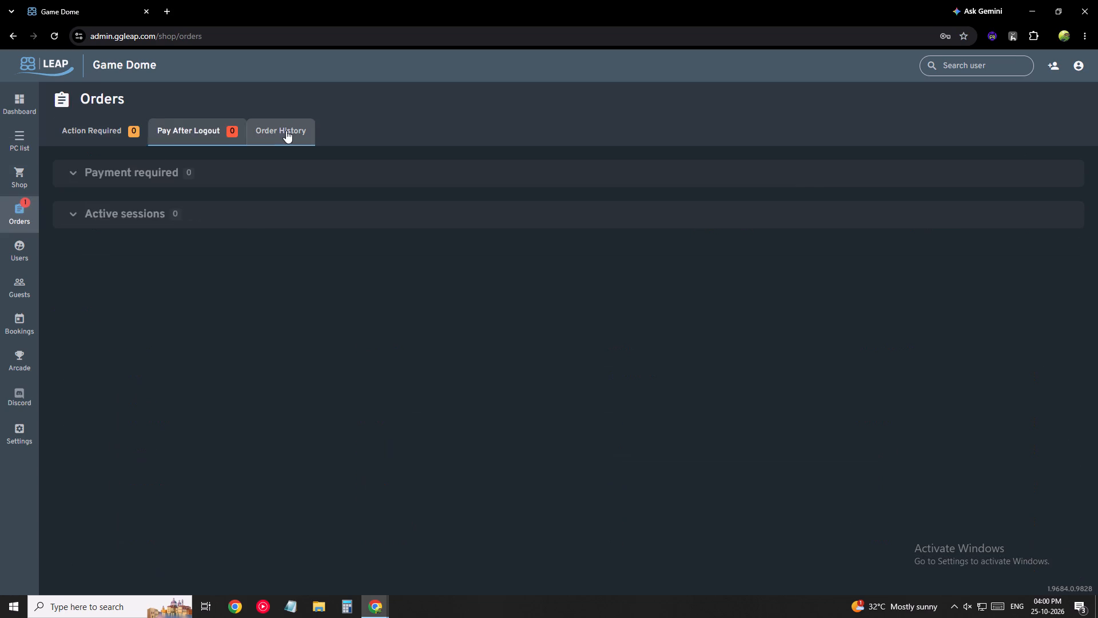
{"action": "left_click", "coordinate": [286, 130]}
{"action": "scroll", "coordinate": [479, 350], "scroll_direction": "down", "scroll_amount": 2}
{"action": "scroll", "coordinate": [385, 378], "scroll_direction": "down", "scroll_amount": 3}
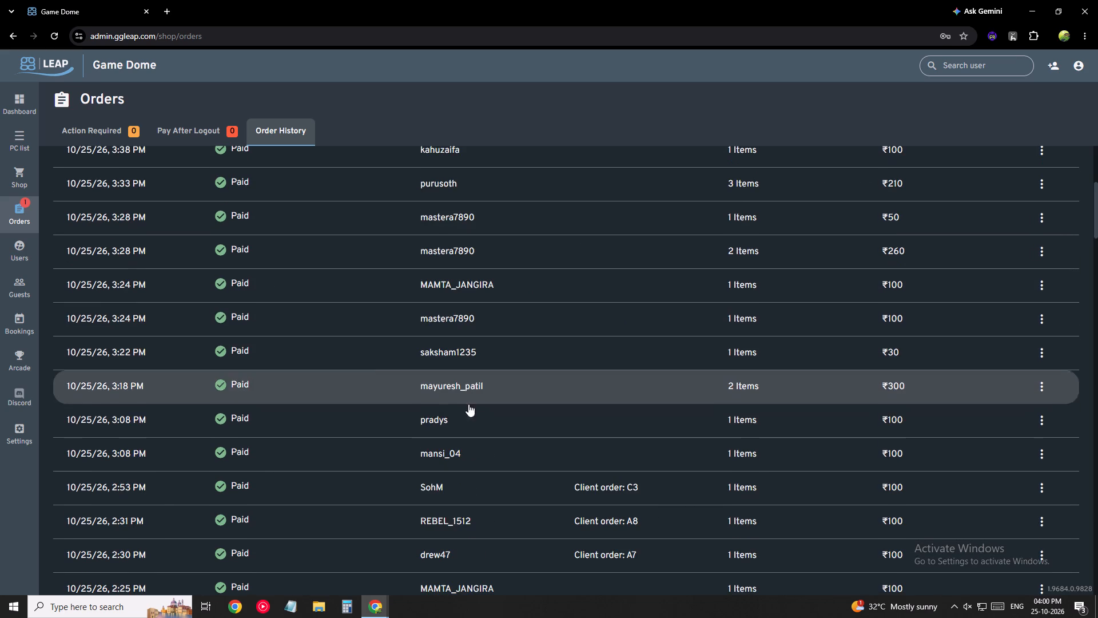
{"action": "scroll", "coordinate": [486, 429], "scroll_direction": "down", "scroll_amount": 3}
{"action": "scroll", "coordinate": [336, 365], "scroll_direction": "down", "scroll_amount": 2}
{"action": "left_click", "coordinate": [1, 124]}
{"action": "scroll", "coordinate": [476, 343], "scroll_direction": "down", "scroll_amount": 3}
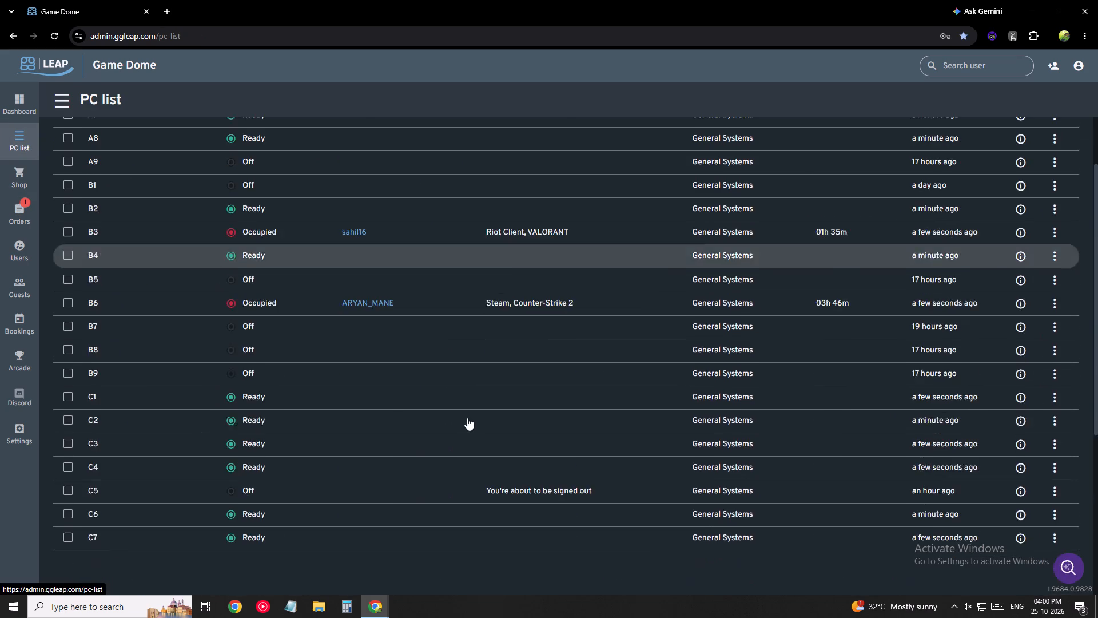
{"action": "scroll", "coordinate": [467, 418], "scroll_direction": "down", "scroll_amount": 14}
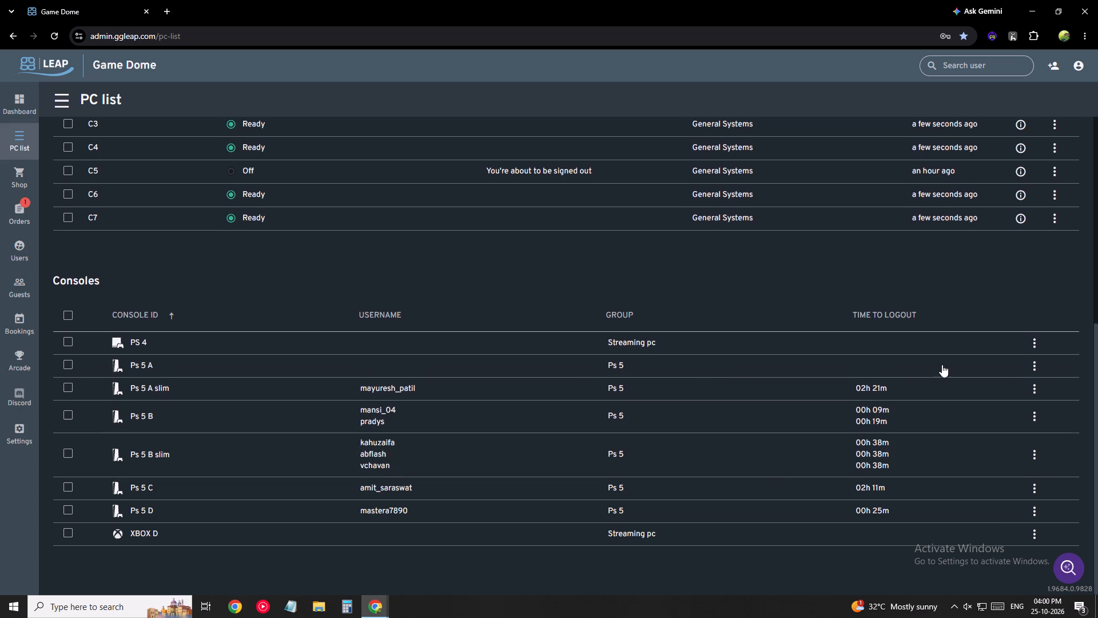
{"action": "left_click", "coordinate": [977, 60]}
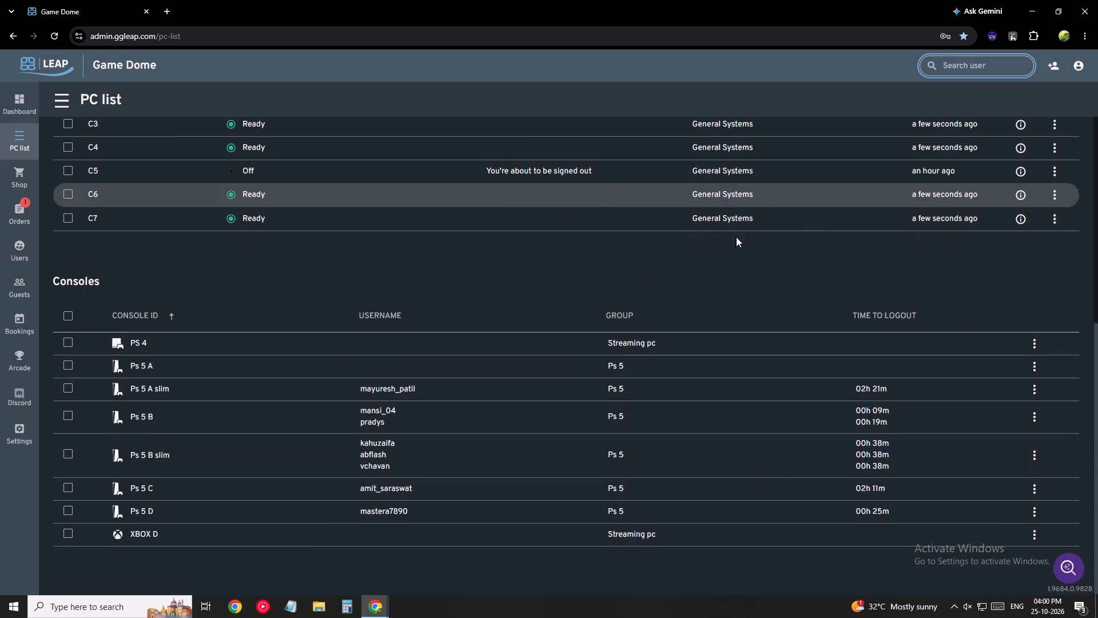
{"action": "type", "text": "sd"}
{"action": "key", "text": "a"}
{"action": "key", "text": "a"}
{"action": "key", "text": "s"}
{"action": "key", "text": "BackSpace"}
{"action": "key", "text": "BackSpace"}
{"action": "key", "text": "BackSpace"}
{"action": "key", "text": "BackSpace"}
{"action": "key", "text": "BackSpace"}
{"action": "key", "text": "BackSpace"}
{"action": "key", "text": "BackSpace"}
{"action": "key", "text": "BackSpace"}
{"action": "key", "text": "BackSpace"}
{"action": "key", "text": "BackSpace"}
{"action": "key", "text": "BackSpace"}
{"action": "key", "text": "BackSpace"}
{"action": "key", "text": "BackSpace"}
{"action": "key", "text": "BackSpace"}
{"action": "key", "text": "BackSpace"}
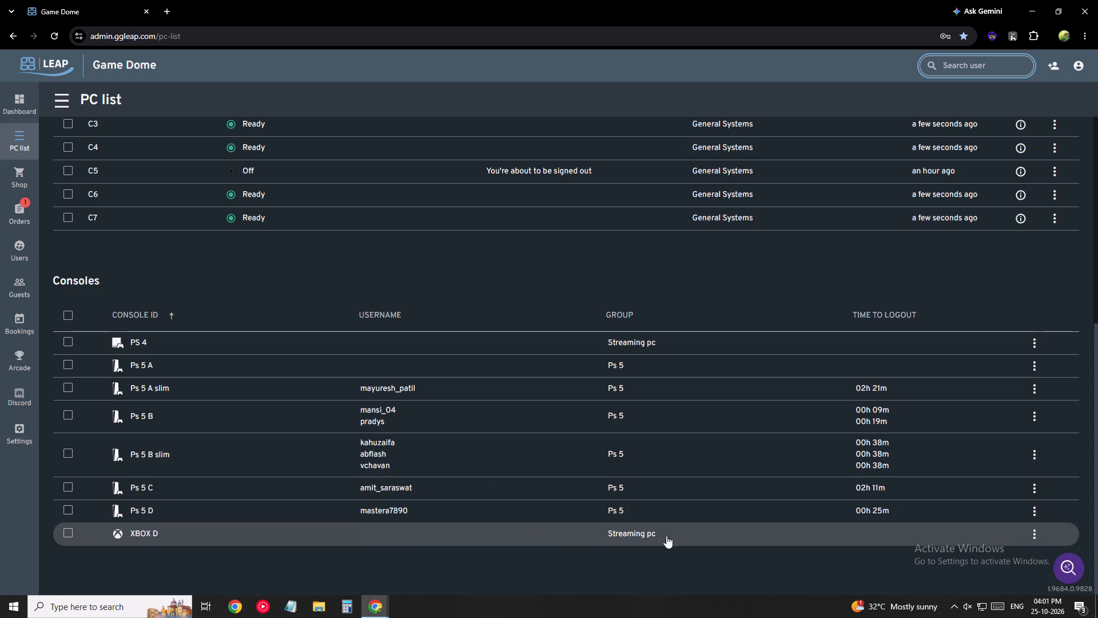
{"action": "scroll", "coordinate": [411, 434], "scroll_direction": "up", "scroll_amount": 2}
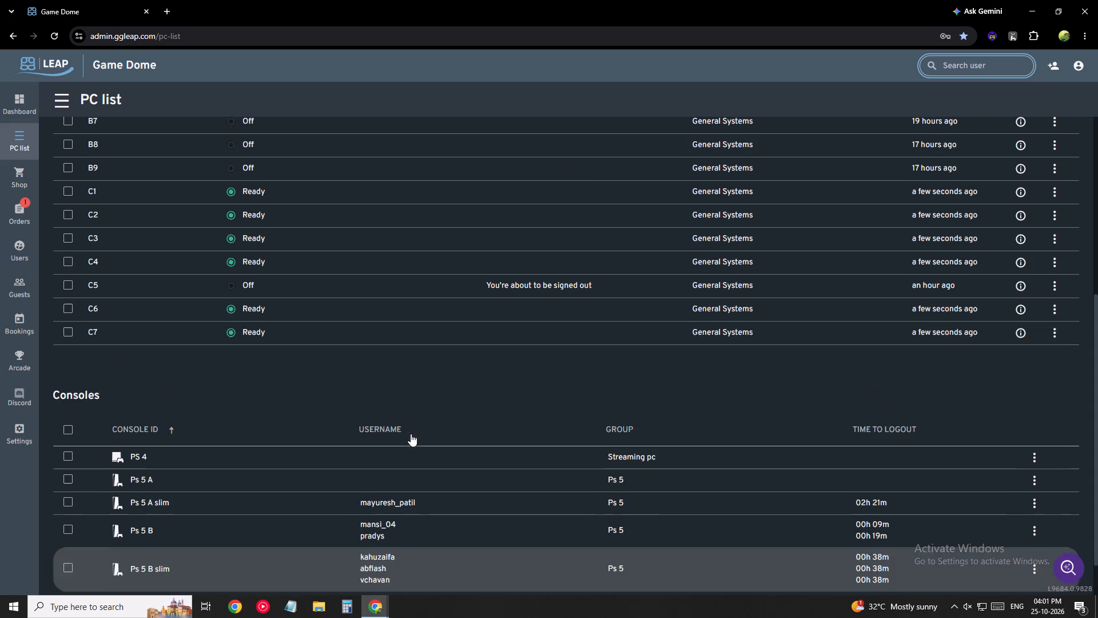
{"action": "left_click", "coordinate": [967, 64]}
{"action": "key", "text": "s"}
{"action": "key", "text": "o"}
{"action": "key", "text": "h"}
{"action": "key", "text": "m"}
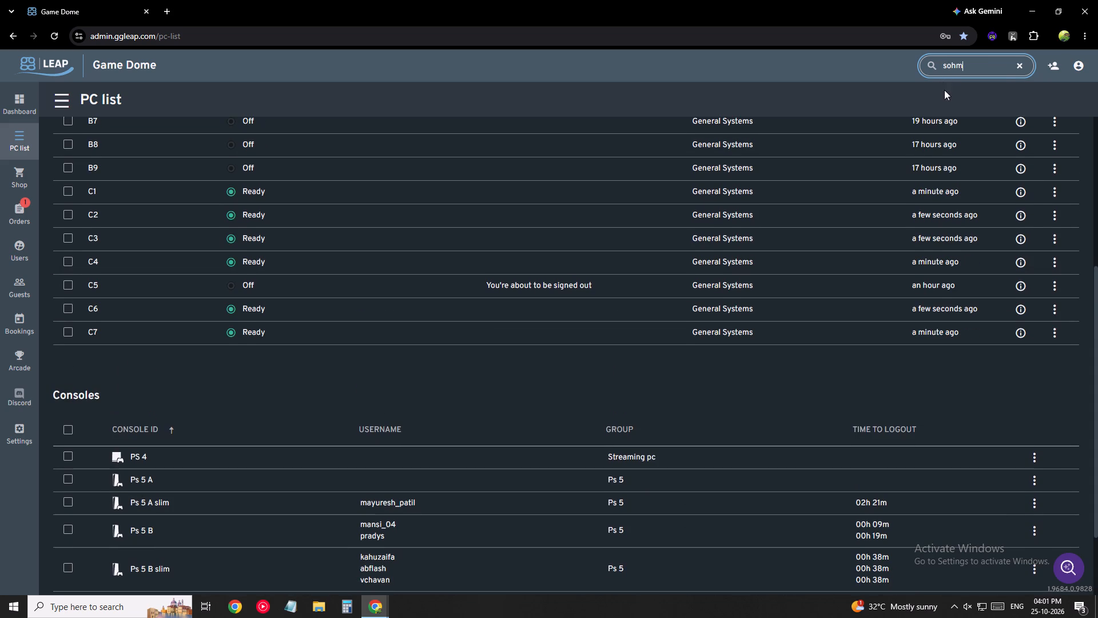
{"action": "left_click", "coordinate": [1048, 91]}
{"action": "left_click", "coordinate": [1064, 100]}
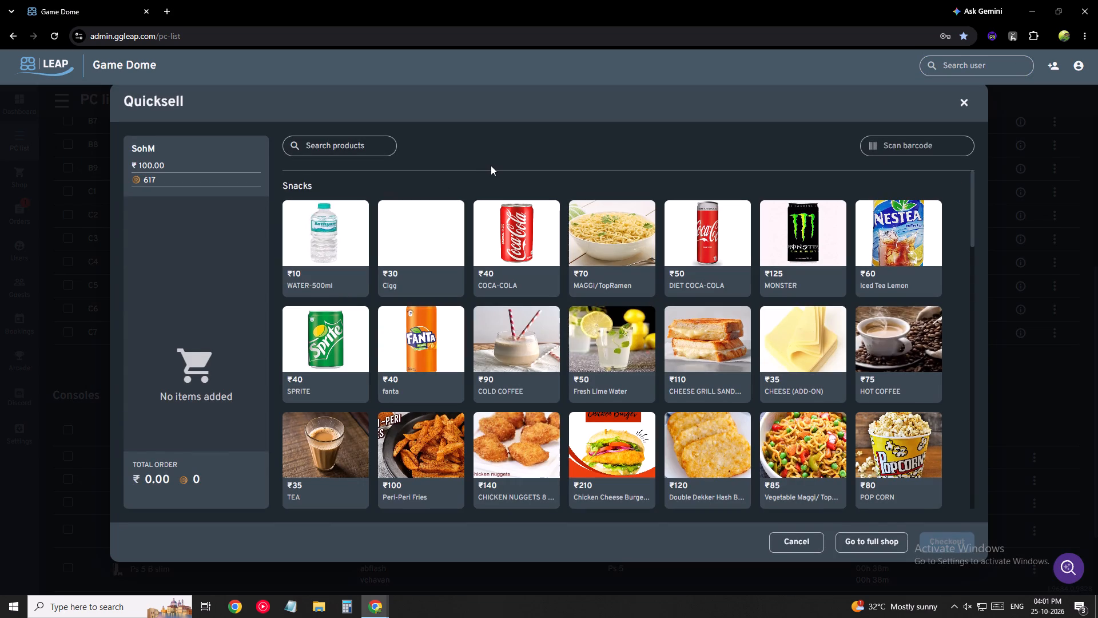
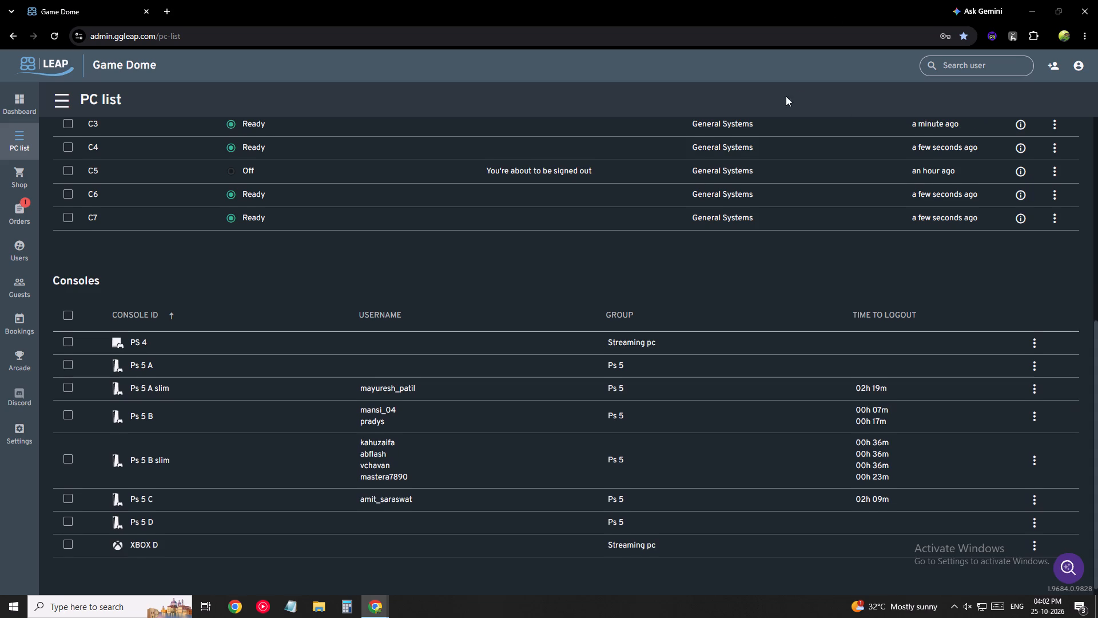
{"action": "left_click", "coordinate": [946, 62]}
{"action": "type", "text": "so"}
{"action": "type", "text": "hm"}
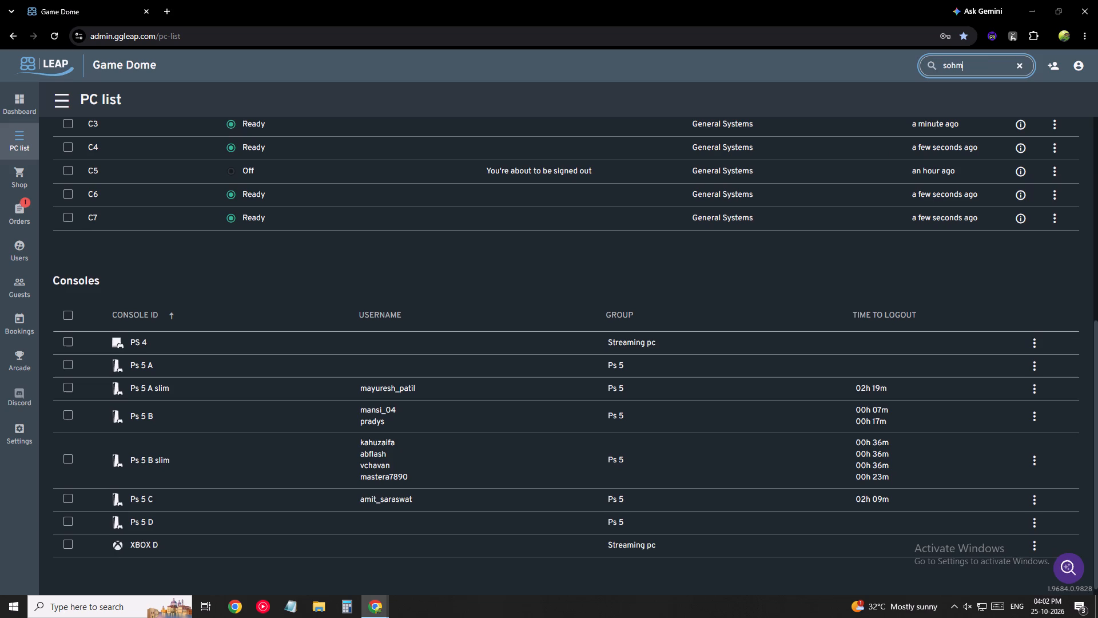
{"action": "left_click", "coordinate": [1046, 89]}
{"action": "left_click", "coordinate": [1052, 89]}
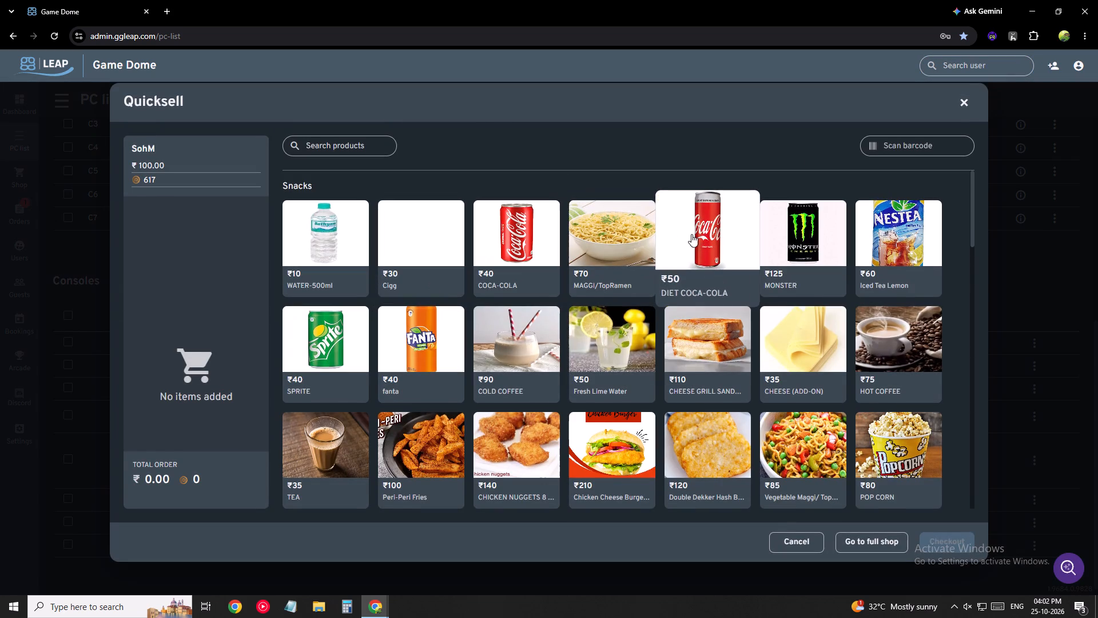
{"action": "double_click", "coordinate": [691, 233]}
{"action": "left_click", "coordinate": [953, 545]}
{"action": "left_click", "coordinate": [373, 318]}
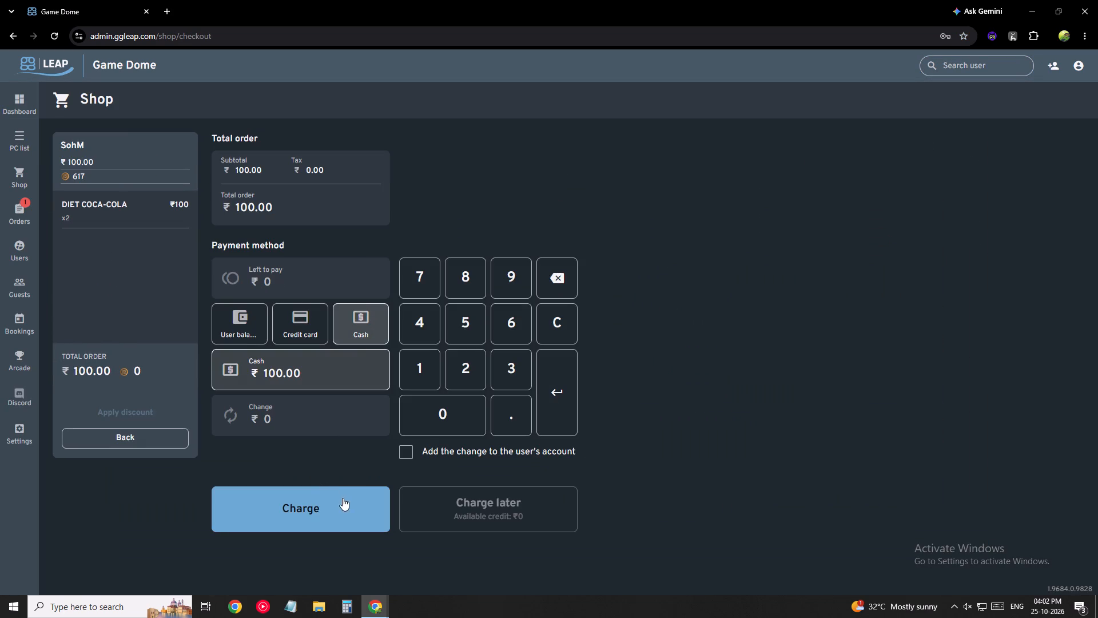
{"action": "left_click", "coordinate": [345, 501]}
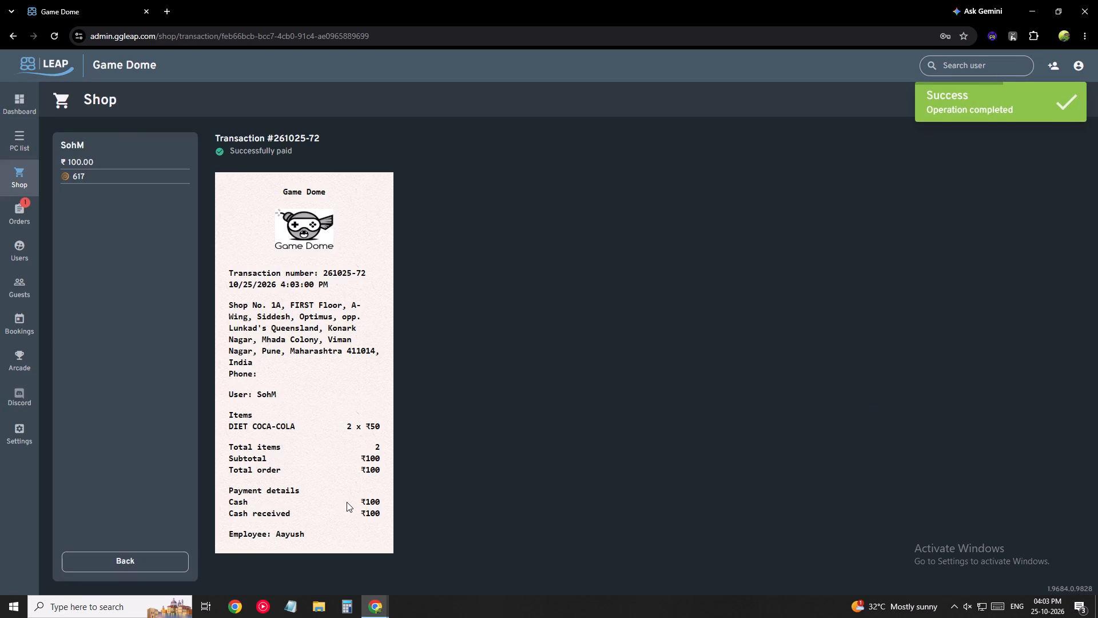
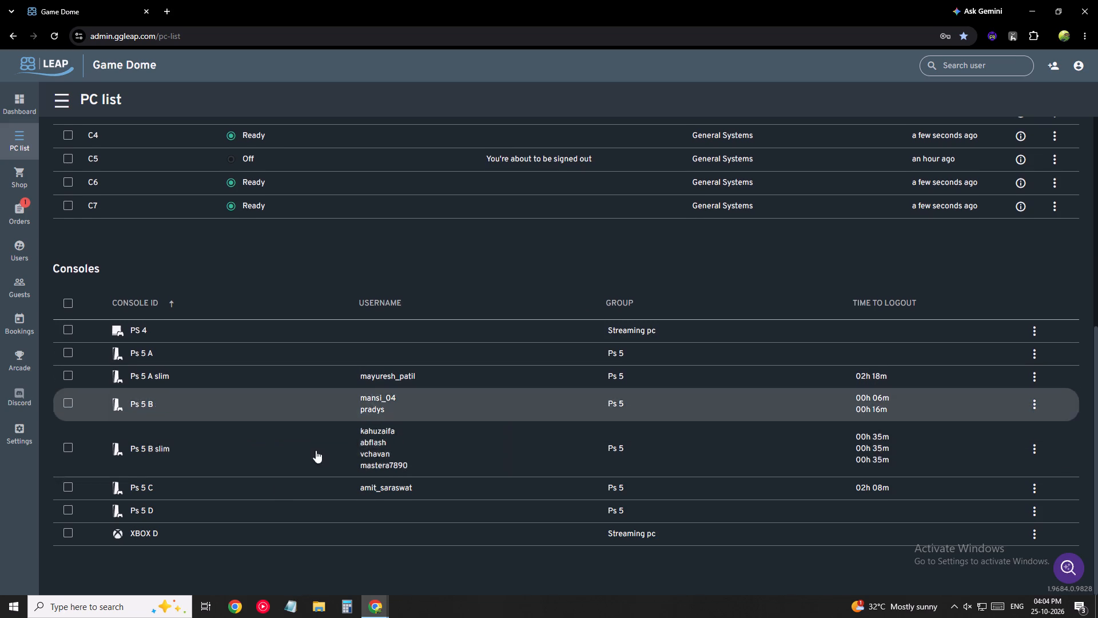
Search for user "sohm" and sell SohM one 1 hr Ps5 Console rental through the full shop, charged to the user balance.
{"action": "left_click", "coordinate": [962, 68]}
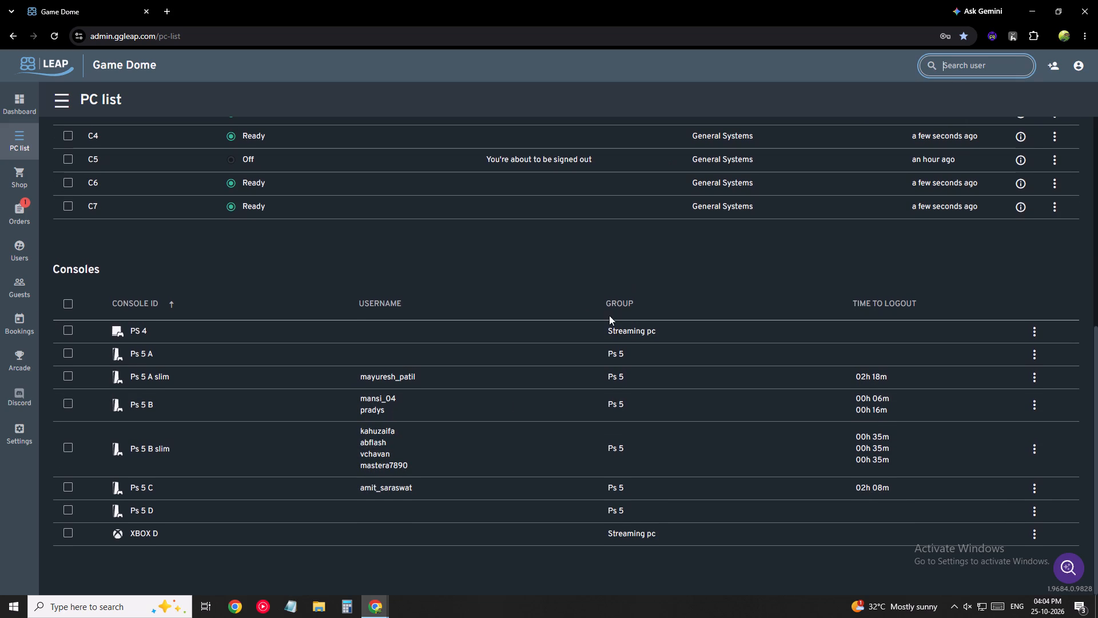
{"action": "key", "text": "s"}
{"action": "key", "text": "o"}
{"action": "key", "text": "h"}
{"action": "key", "text": "m"}
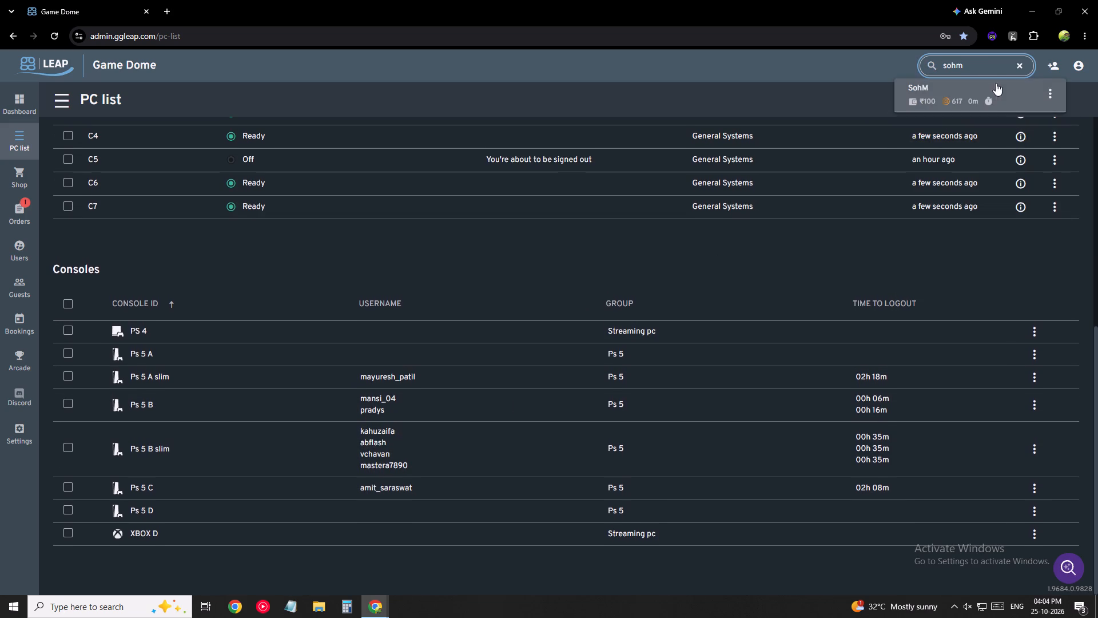
{"action": "left_click", "coordinate": [1048, 84]}
{"action": "left_click", "coordinate": [1056, 89]}
{"action": "left_click", "coordinate": [870, 548]}
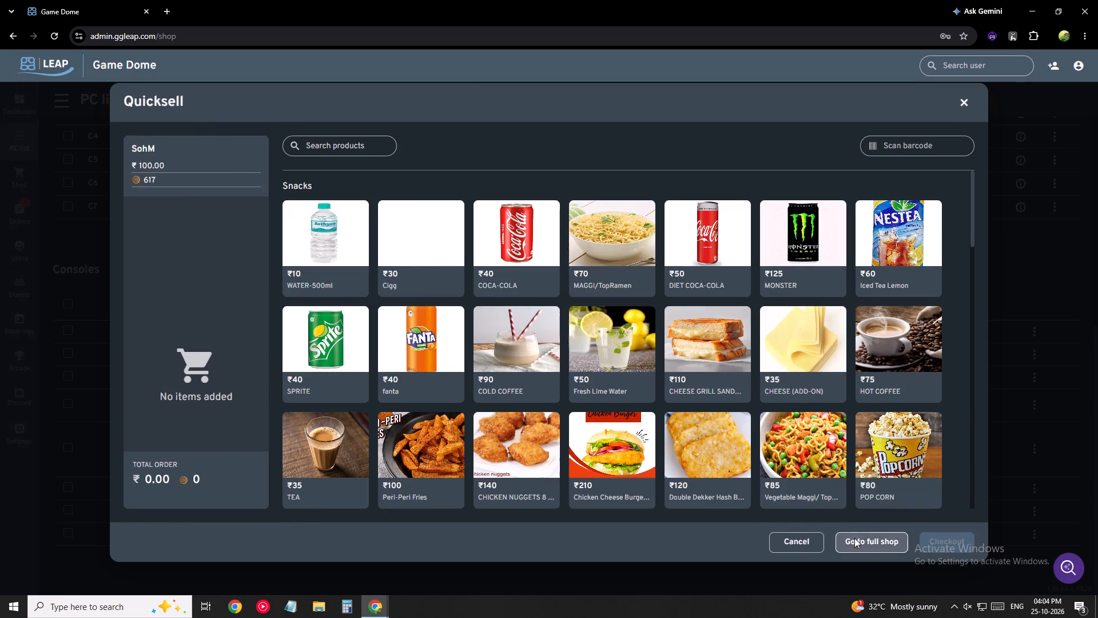
{"action": "left_click", "coordinate": [376, 162]}
{"action": "left_click", "coordinate": [393, 185]}
{"action": "left_click", "coordinate": [381, 213]}
{"action": "left_click", "coordinate": [242, 283]}
{"action": "left_click", "coordinate": [114, 411]}
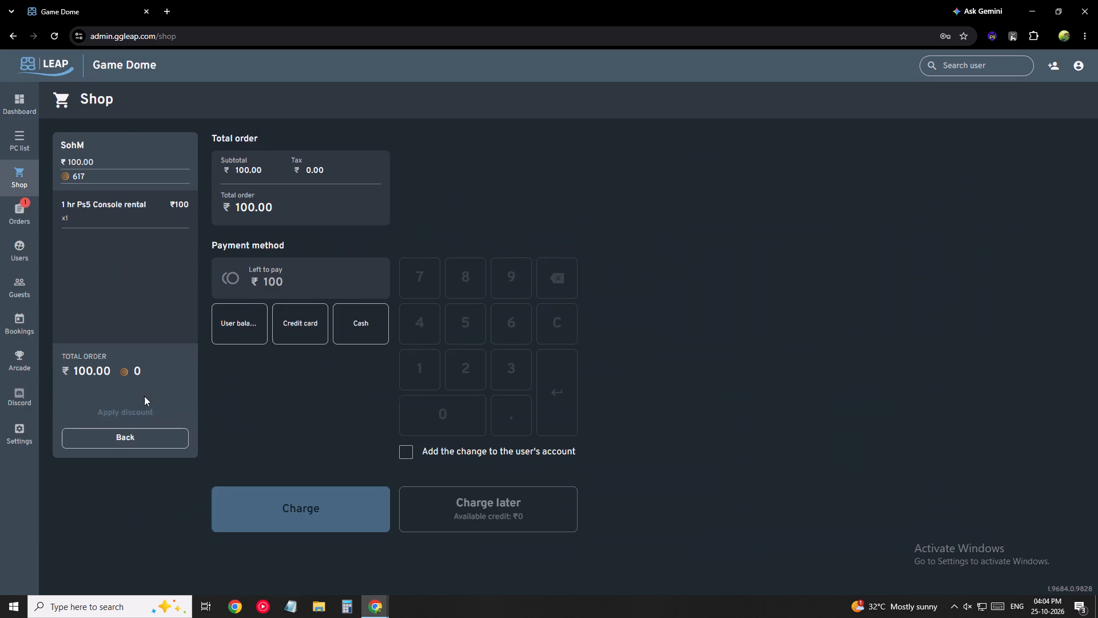
{"action": "left_click", "coordinate": [233, 326]}
{"action": "left_click", "coordinate": [296, 496]}
{"action": "left_click", "coordinate": [988, 78]}
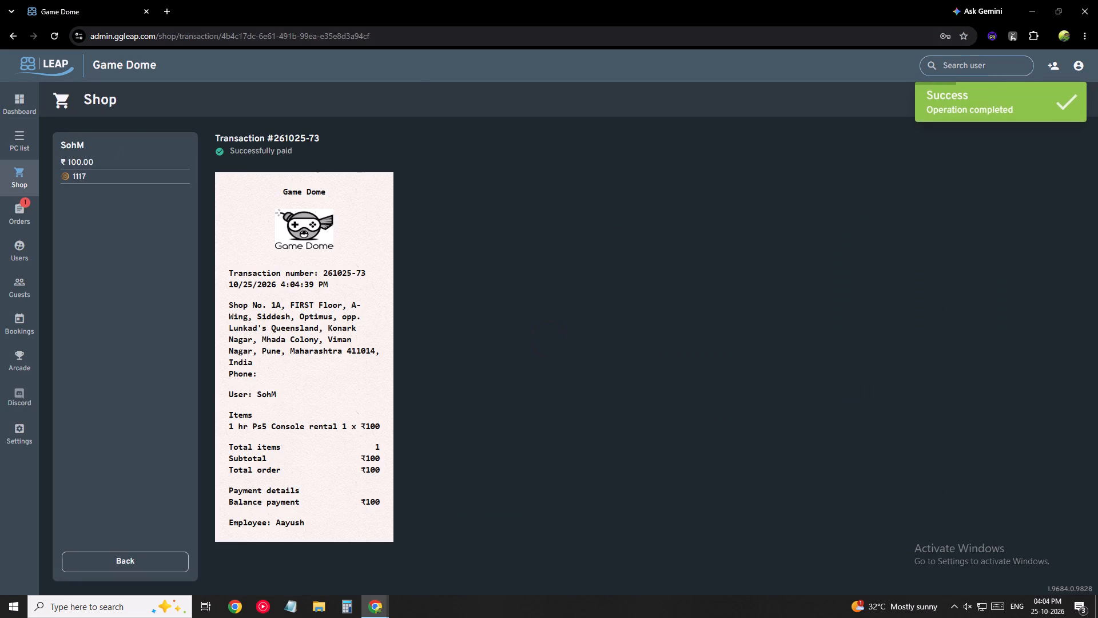
{"action": "left_click", "coordinate": [985, 66]}
{"action": "type", "text": "nv"}
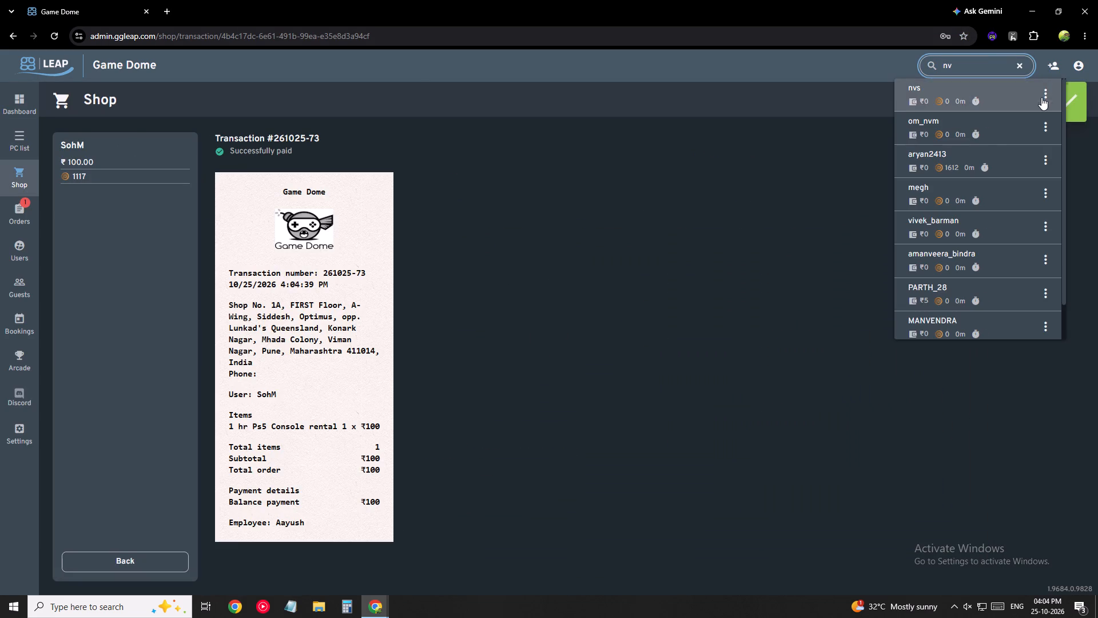
{"action": "left_click", "coordinate": [1043, 97]}
{"action": "left_click", "coordinate": [1054, 109]}
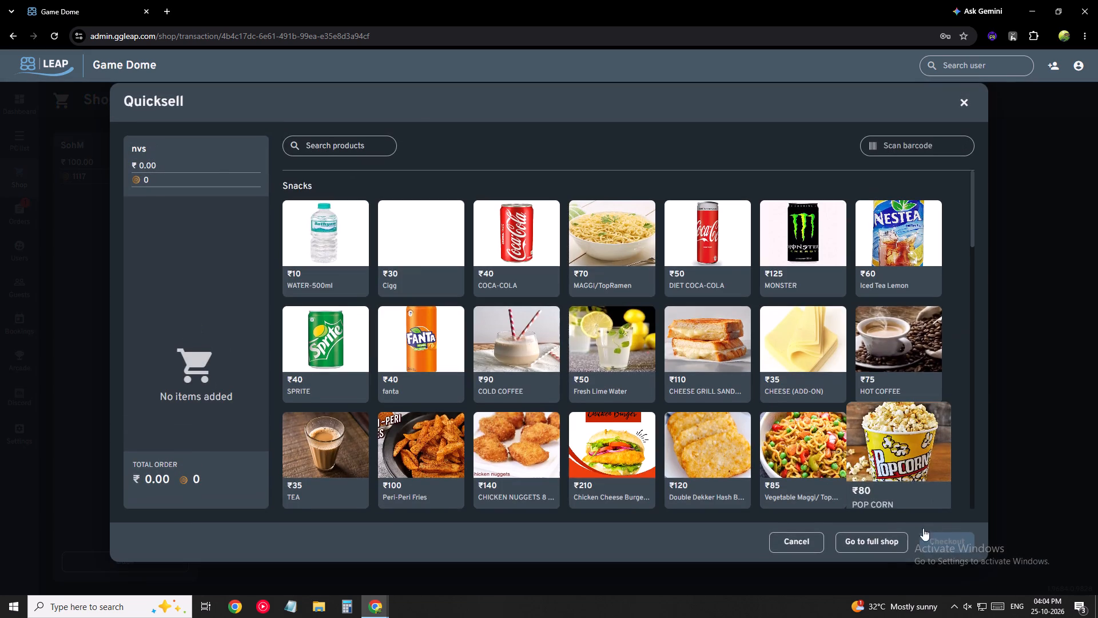
{"action": "left_click", "coordinate": [901, 547]}
{"action": "left_click", "coordinate": [364, 178]}
{"action": "left_click", "coordinate": [365, 210]}
{"action": "left_click", "coordinate": [239, 298]}
{"action": "left_click", "coordinate": [162, 395]}
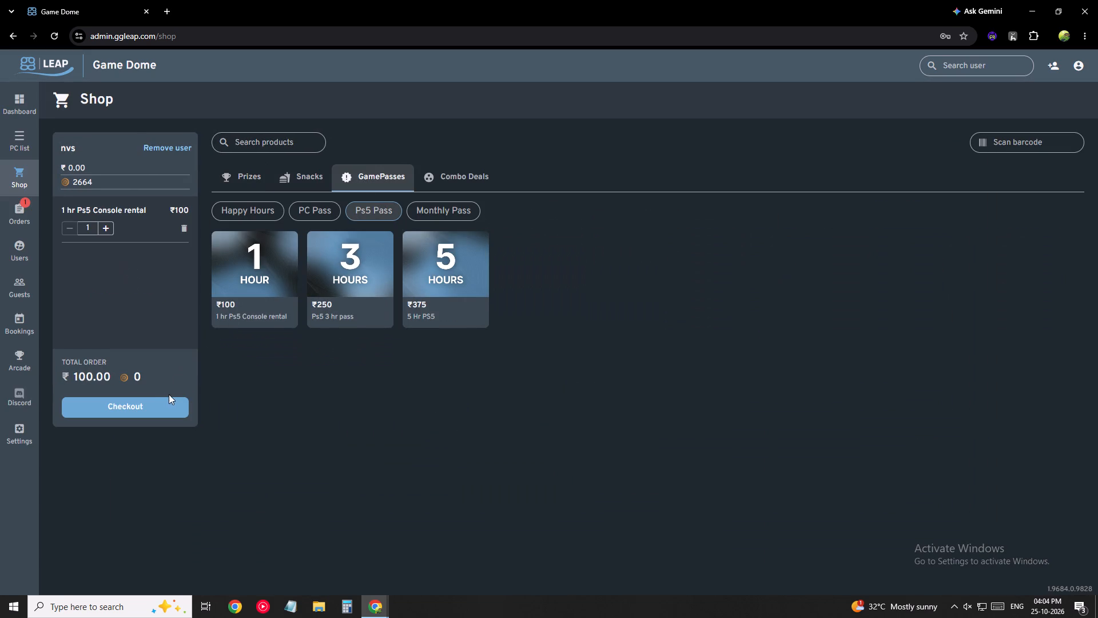
{"action": "left_click", "coordinate": [172, 400]}
{"action": "left_click", "coordinate": [312, 323]}
{"action": "left_click", "coordinate": [307, 512]}
{"action": "left_click", "coordinate": [0, 126]}
{"action": "scroll", "coordinate": [308, 336], "scroll_direction": "down", "scroll_amount": 4}
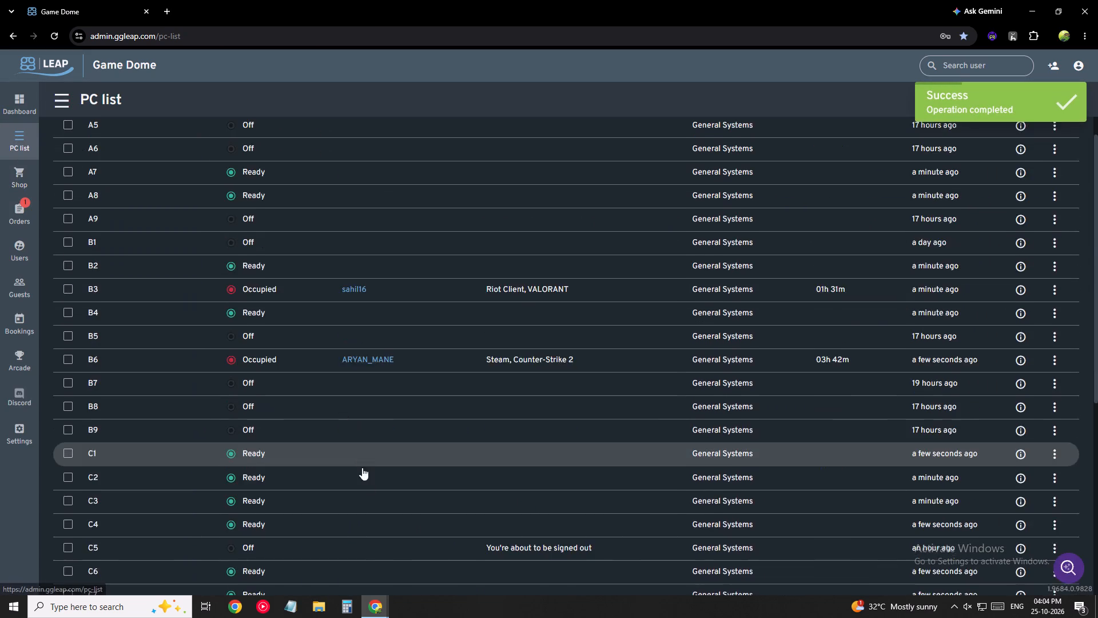
{"action": "scroll", "coordinate": [362, 468], "scroll_direction": "down", "scroll_amount": 1}
{"action": "scroll", "coordinate": [365, 481], "scroll_direction": "up", "scroll_amount": 1}
{"action": "scroll", "coordinate": [375, 510], "scroll_direction": "down", "scroll_amount": 6}
{"action": "left_click", "coordinate": [383, 468]}
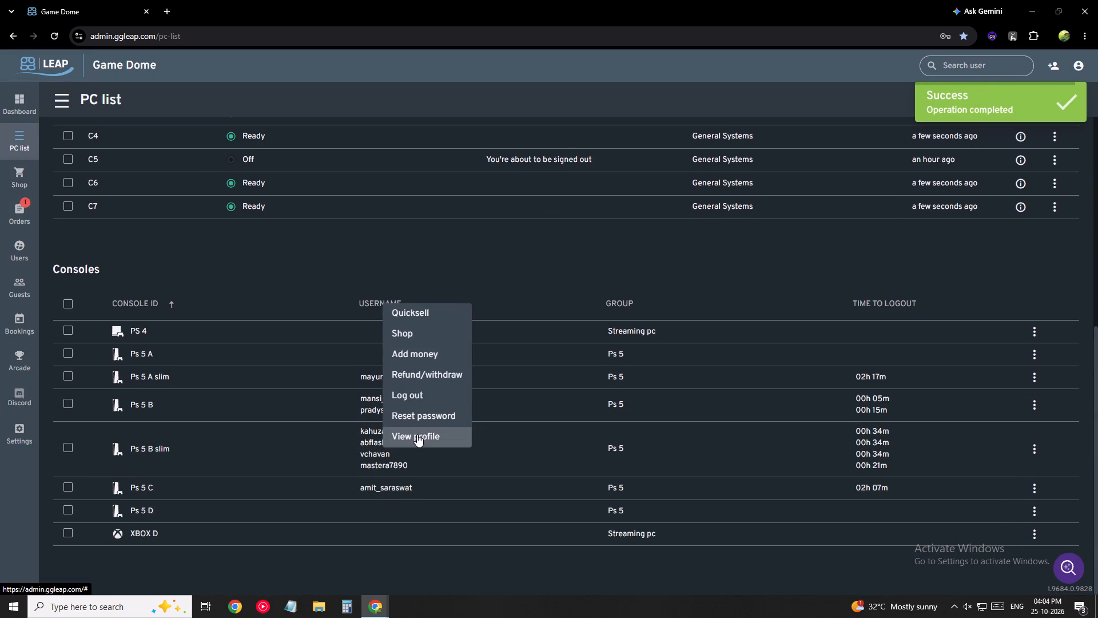
{"action": "left_click", "coordinate": [436, 371]}
{"action": "left_click", "coordinate": [472, 352]}
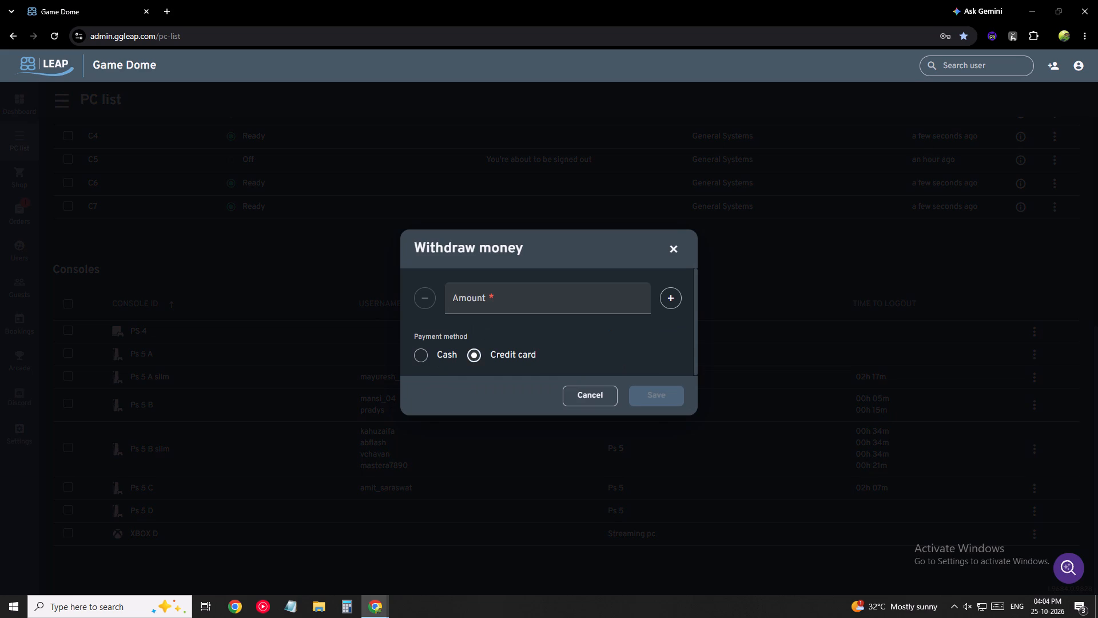
{"action": "left_click", "coordinate": [484, 299]}
{"action": "type", "text": "10"}
{"action": "key", "text": "0"}
{"action": "left_click", "coordinate": [641, 386]}
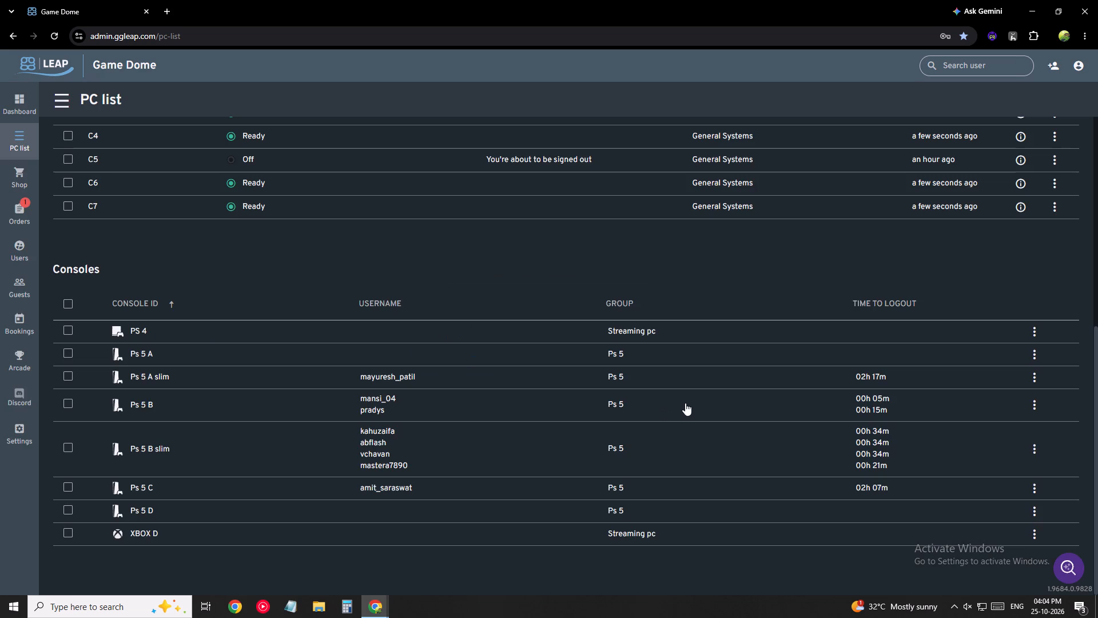
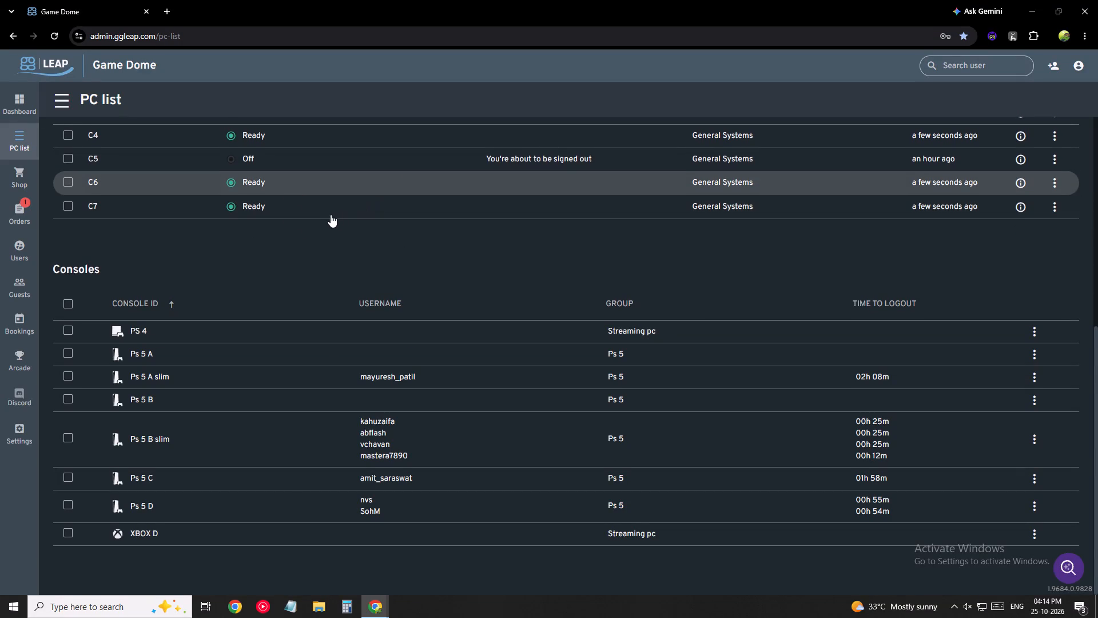
Look over the PC list and the consoles section for occupied and free stations.
{"action": "scroll", "coordinate": [292, 323], "scroll_direction": "up", "scroll_amount": 7}
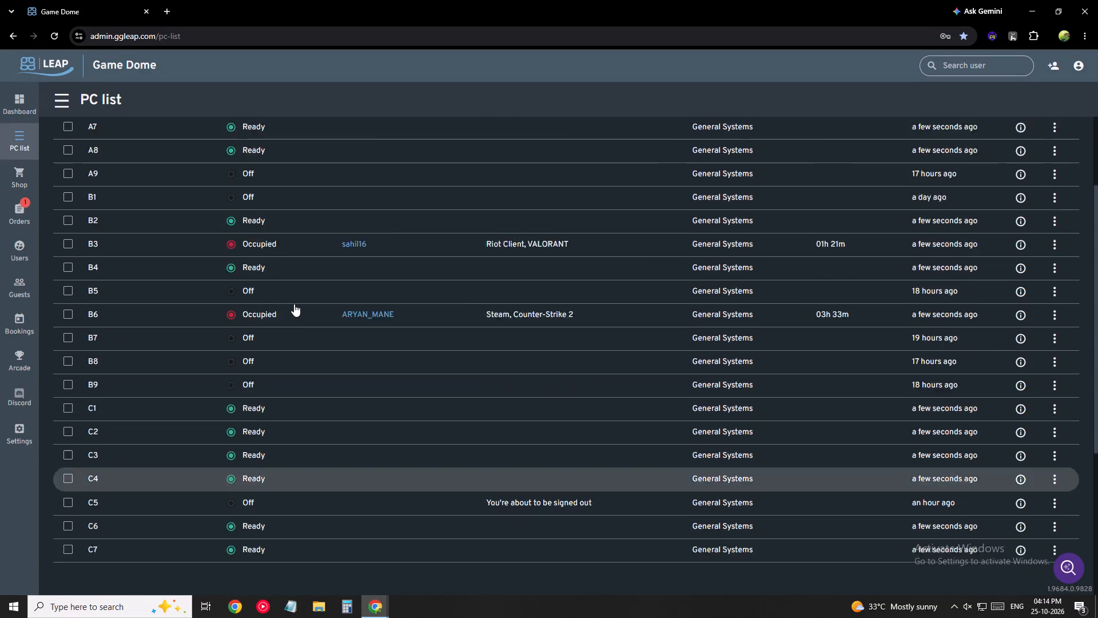
{"action": "scroll", "coordinate": [294, 304], "scroll_direction": "up", "scroll_amount": 3}
{"action": "scroll", "coordinate": [294, 304], "scroll_direction": "down", "scroll_amount": 1}
{"action": "scroll", "coordinate": [294, 304], "scroll_direction": "up", "scroll_amount": 1}
{"action": "scroll", "coordinate": [312, 390], "scroll_direction": "down", "scroll_amount": 7}
{"action": "scroll", "coordinate": [327, 414], "scroll_direction": "up", "scroll_amount": 1}
{"action": "scroll", "coordinate": [327, 414], "scroll_direction": "down", "scroll_amount": 6}
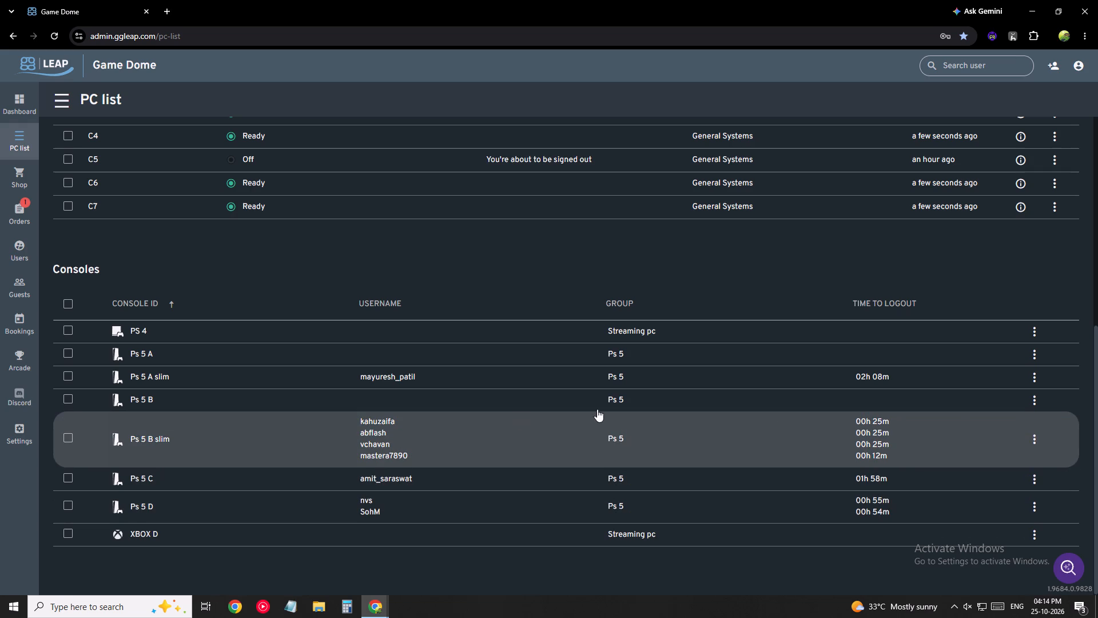
{"action": "left_click", "coordinate": [1033, 401]}
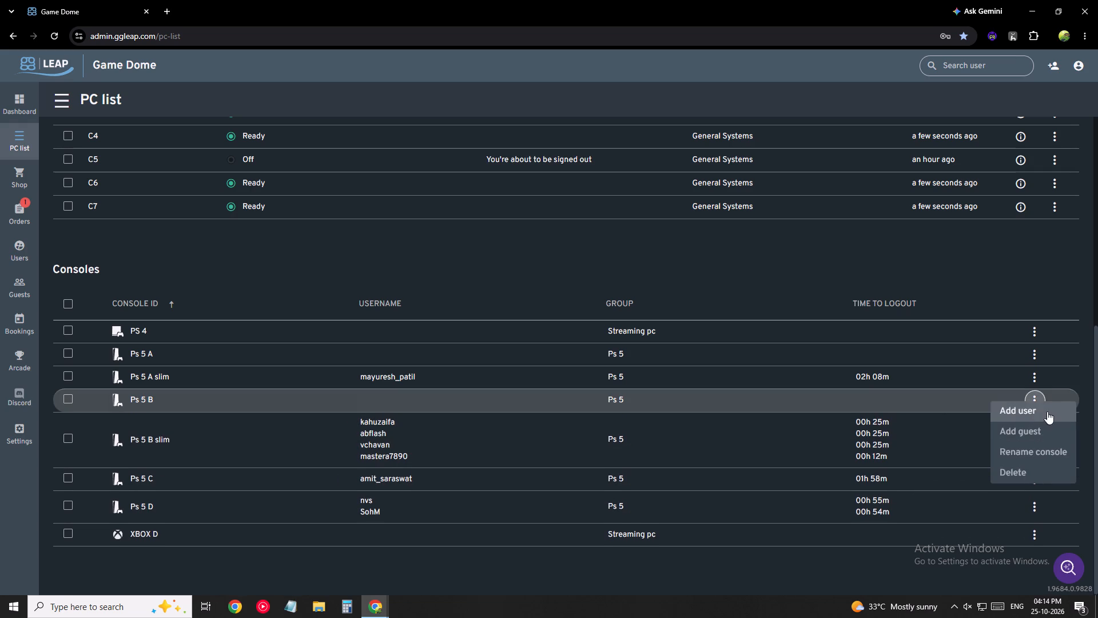
{"action": "left_click", "coordinate": [5, 211]}
{"action": "left_click", "coordinate": [277, 140]}
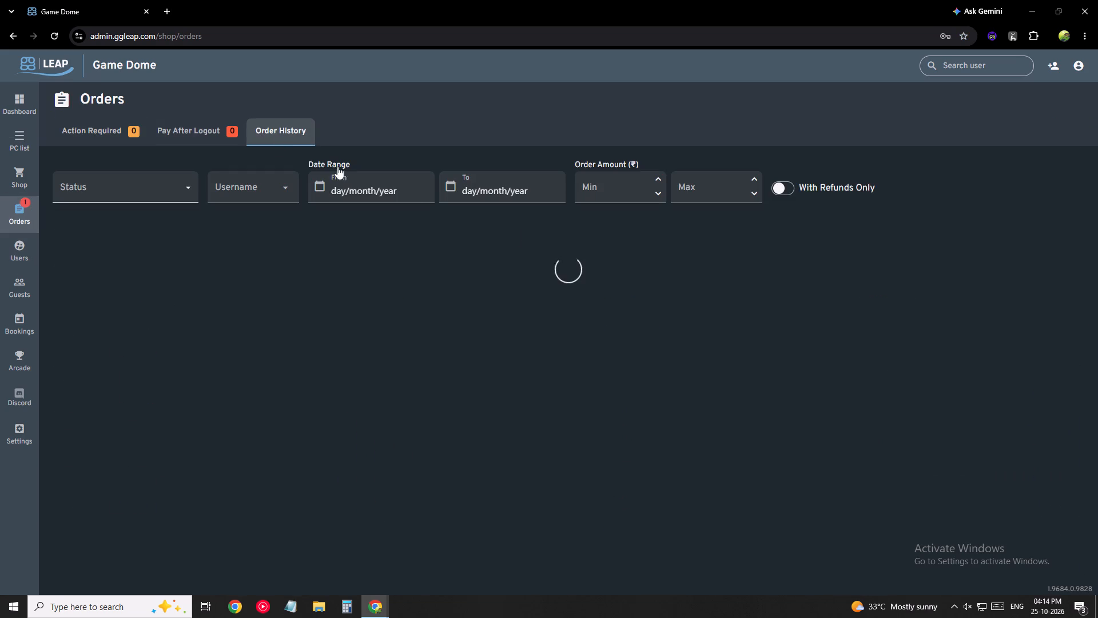
{"action": "left_click", "coordinate": [429, 275]}
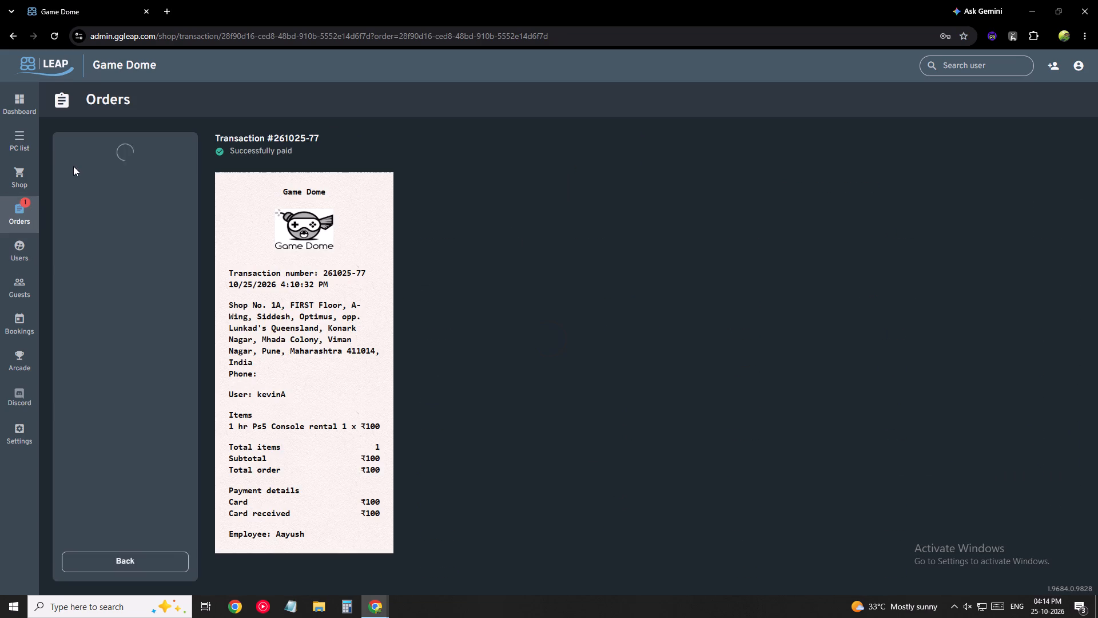
{"action": "double_click", "coordinate": [69, 151], "text": "ctrl"}
{"action": "key", "text": "ctrl+c"}
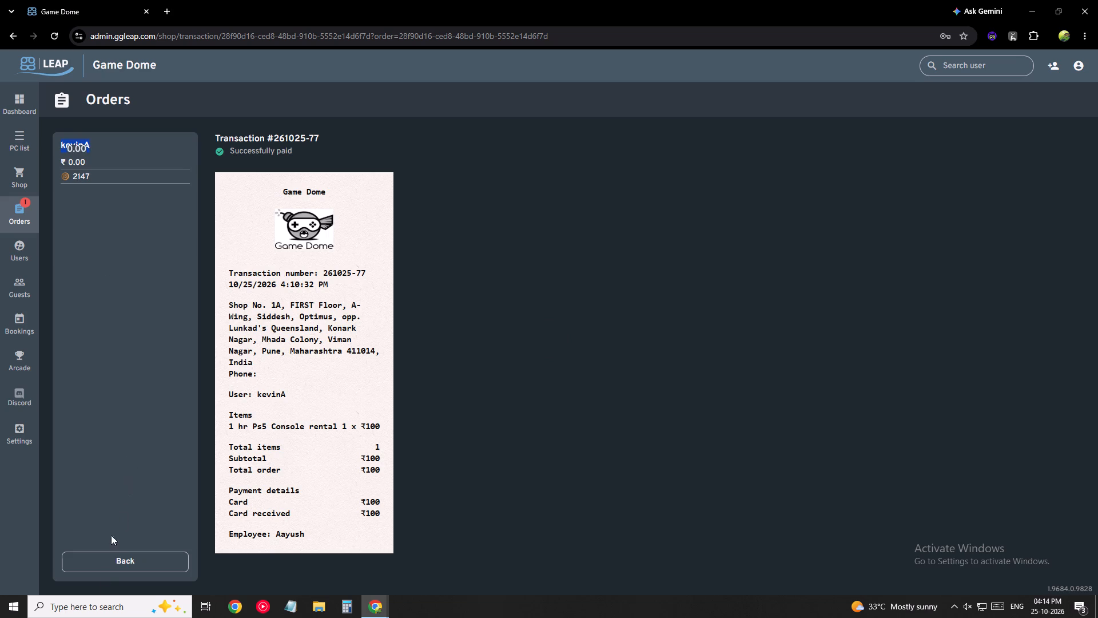
Go back to the order history, open the Kunal user's Ps5 Console rental transaction and copy the username.
{"action": "left_click", "coordinate": [130, 564]}
{"action": "left_click", "coordinate": [469, 295]}
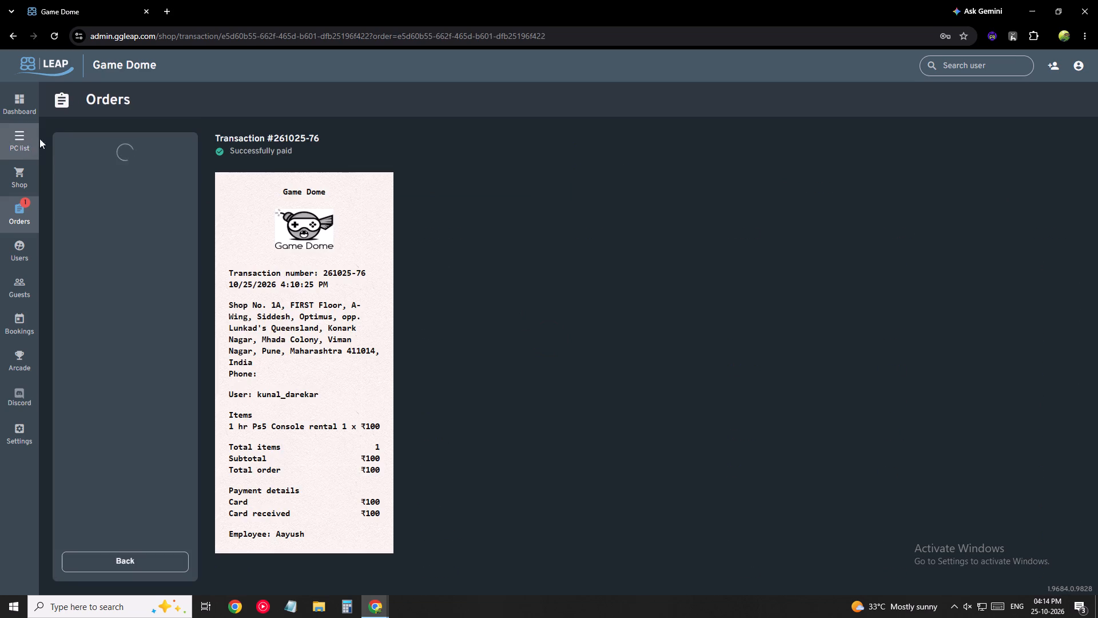
{"action": "double_click", "coordinate": [67, 144], "text": "ctrl"}
{"action": "key", "text": "ctrl+c"}
Log the Kunal user in to console Ps 5 B from the PC list, using the copied username.
{"action": "left_click", "coordinate": [10, 130]}
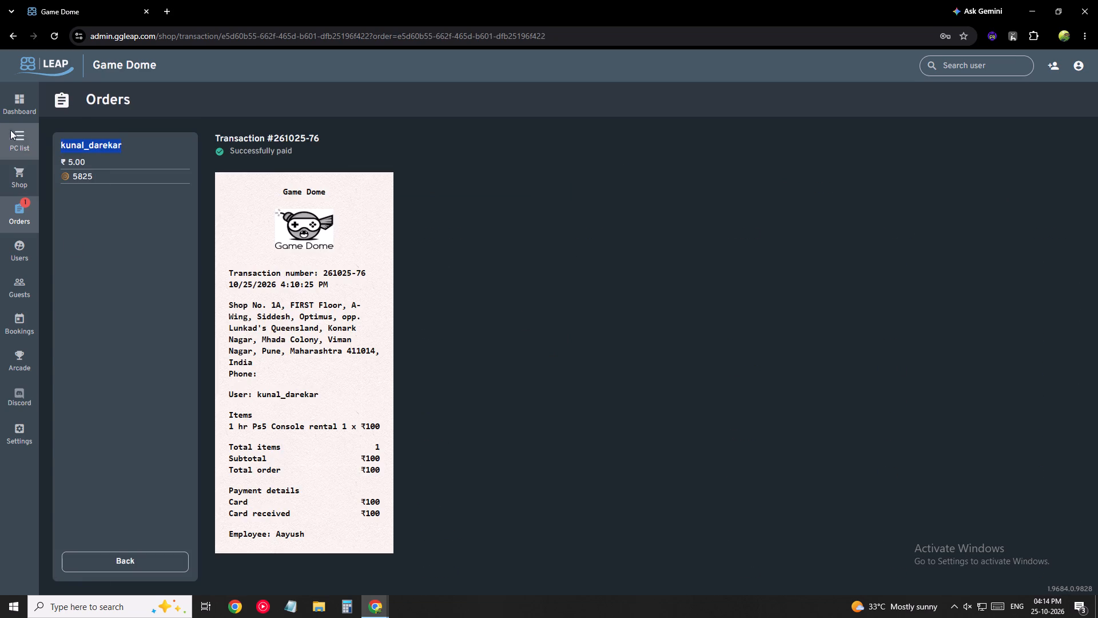
{"action": "scroll", "coordinate": [385, 381], "scroll_direction": "down", "scroll_amount": 10}
{"action": "scroll", "coordinate": [574, 458], "scroll_direction": "up", "scroll_amount": 1}
{"action": "scroll", "coordinate": [568, 454], "scroll_direction": "down", "scroll_amount": 3}
{"action": "scroll", "coordinate": [566, 445], "scroll_direction": "up", "scroll_amount": 1}
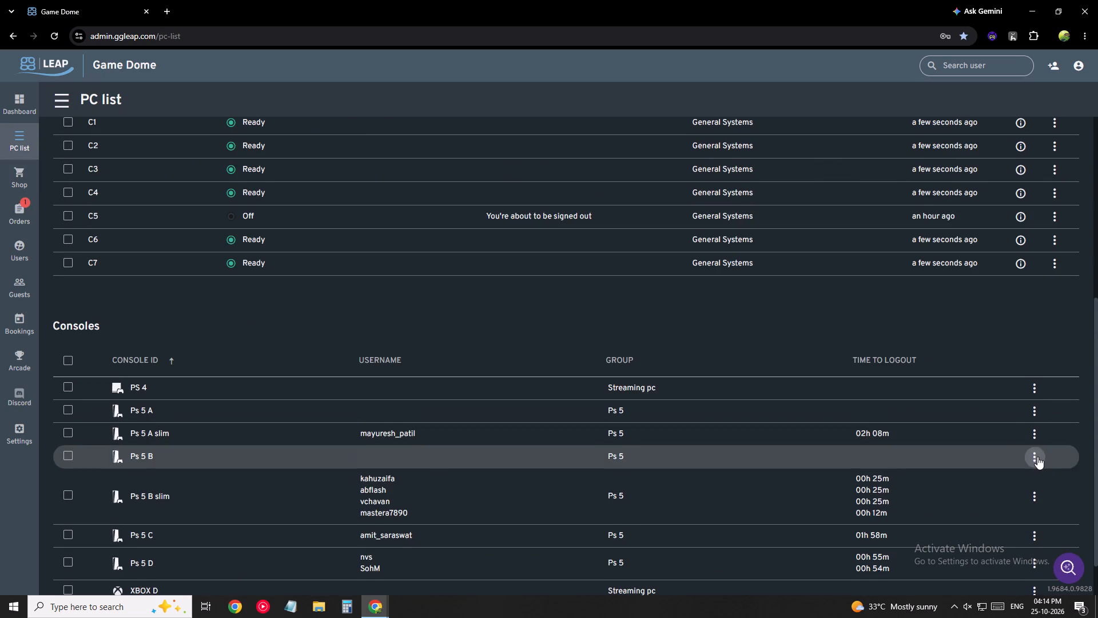
{"action": "left_click", "coordinate": [1037, 457]}
{"action": "left_click", "coordinate": [1053, 467]}
{"action": "left_click", "coordinate": [476, 319]}
{"action": "key", "text": "ctrl+v"}
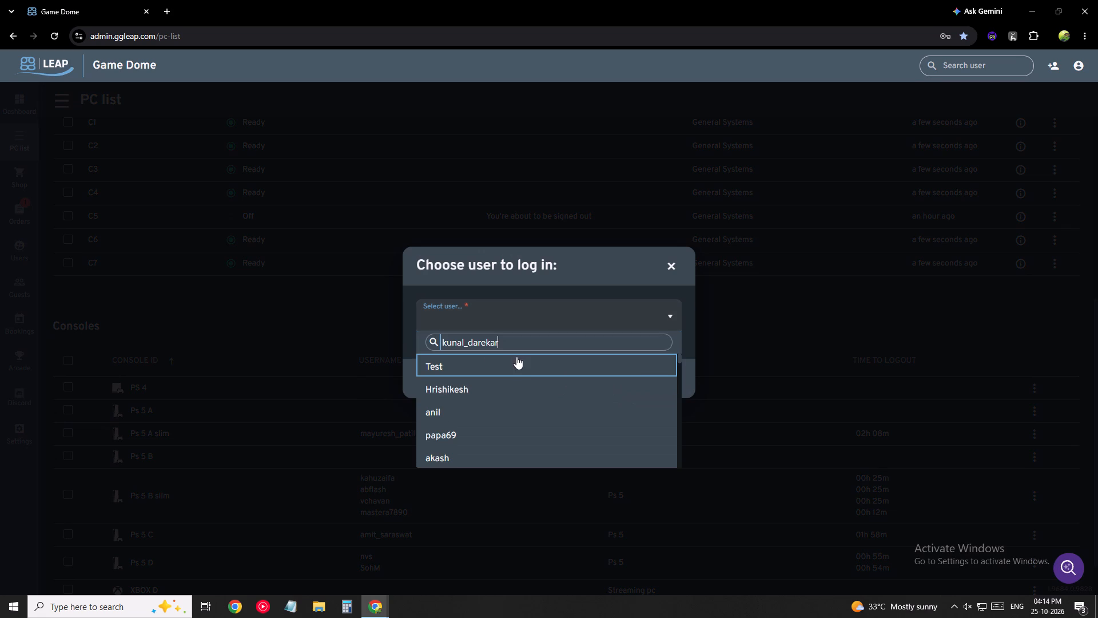
{"action": "left_click", "coordinate": [616, 369]}
{"action": "left_click", "coordinate": [664, 386]}
{"action": "left_click", "coordinate": [1042, 455]}
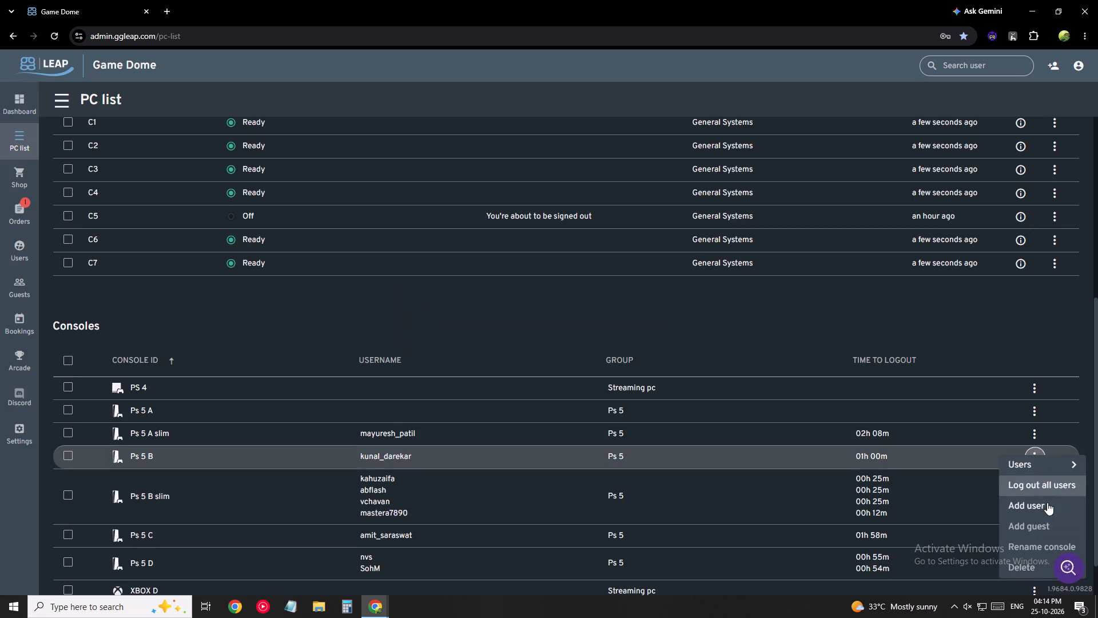
{"action": "left_click", "coordinate": [1047, 502]}
{"action": "left_click", "coordinate": [536, 325]}
{"action": "key", "text": "super+v"}
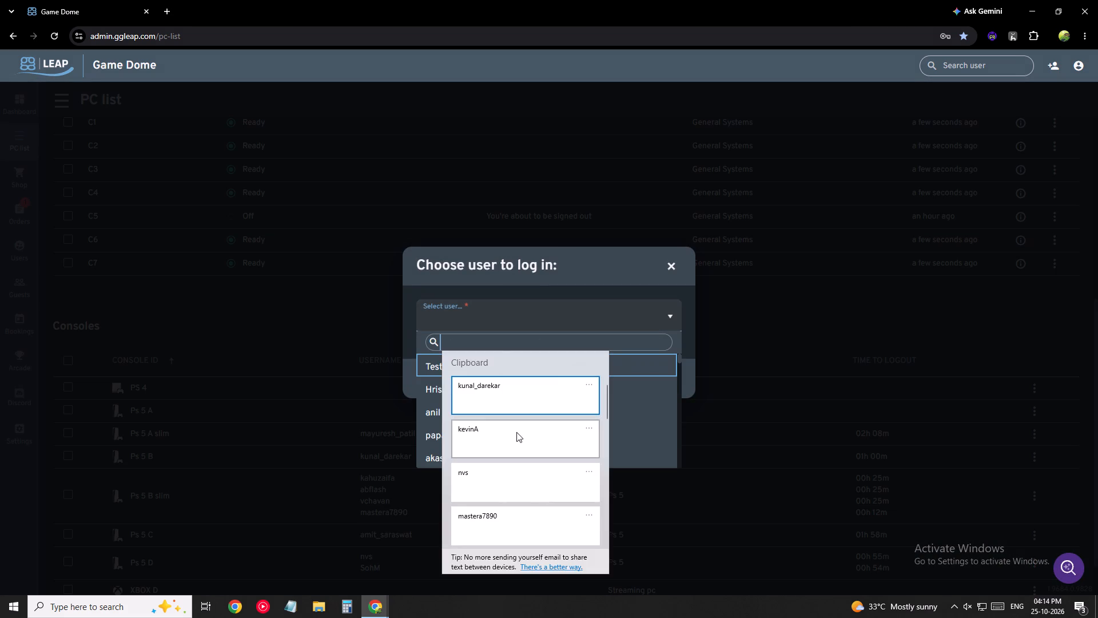
{"action": "left_click", "coordinate": [516, 432]}
{"action": "key", "text": "ctrl+v"}
{"action": "left_click_drag", "start_coordinate": [552, 363], "coordinate": [558, 364]}
{"action": "left_click", "coordinate": [664, 379]}
{"action": "scroll", "coordinate": [591, 429], "scroll_direction": "down", "scroll_amount": 4}
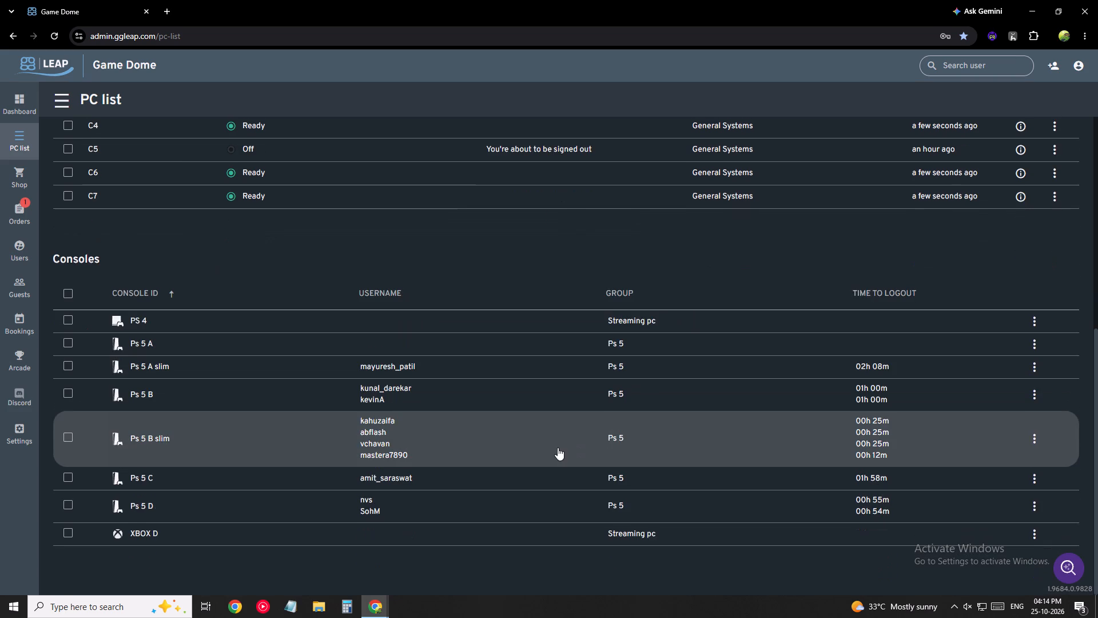
{"action": "scroll", "coordinate": [385, 508], "scroll_direction": "down", "scroll_amount": 1}
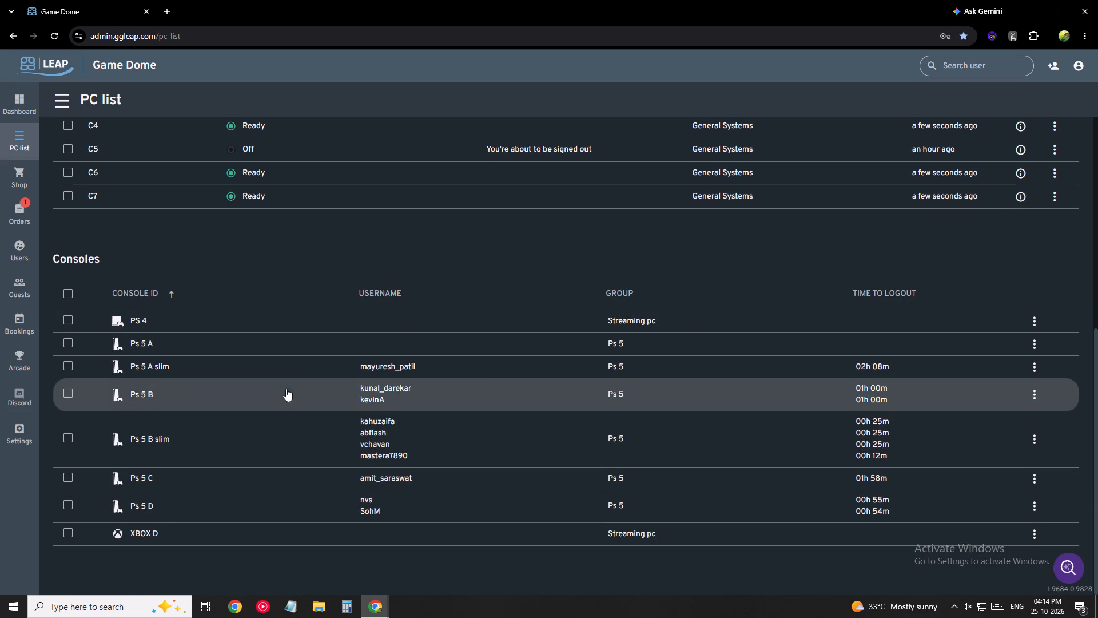
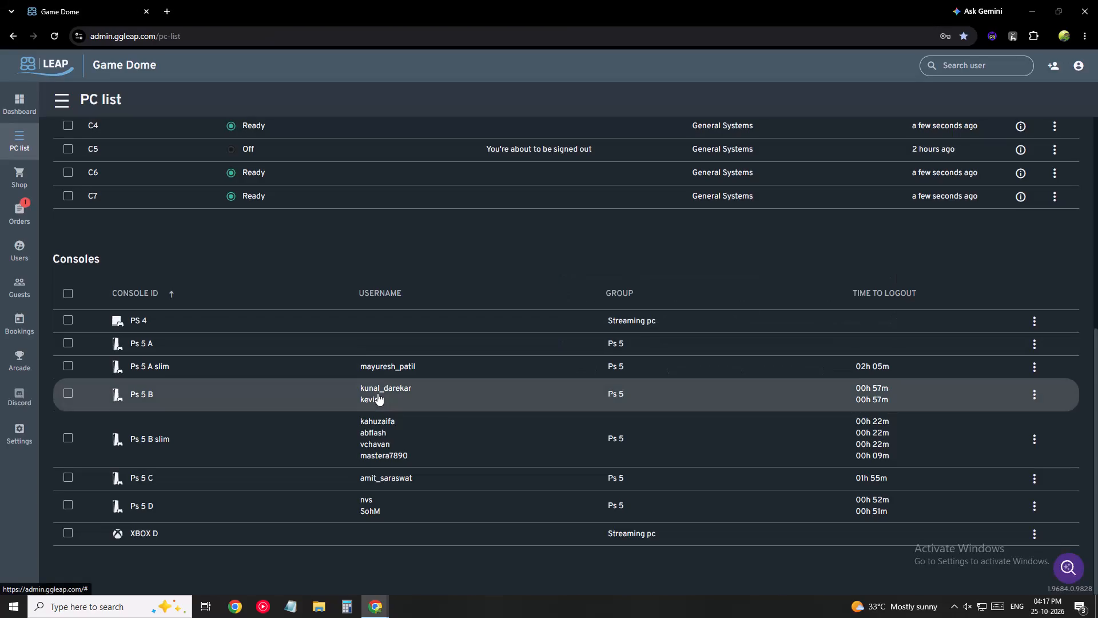
Log the Amit user out of console Ps 5 C in the PC list.
{"action": "scroll", "coordinate": [485, 485], "scroll_direction": "down", "scroll_amount": 1}
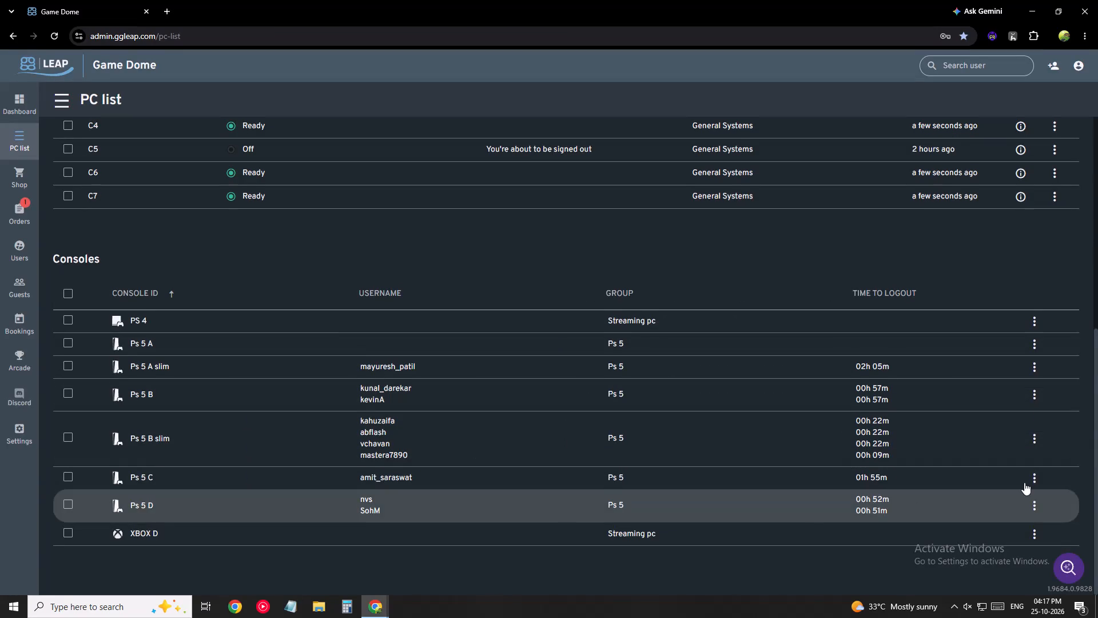
{"action": "left_click", "coordinate": [1032, 479]}
{"action": "left_click", "coordinate": [1029, 386]}
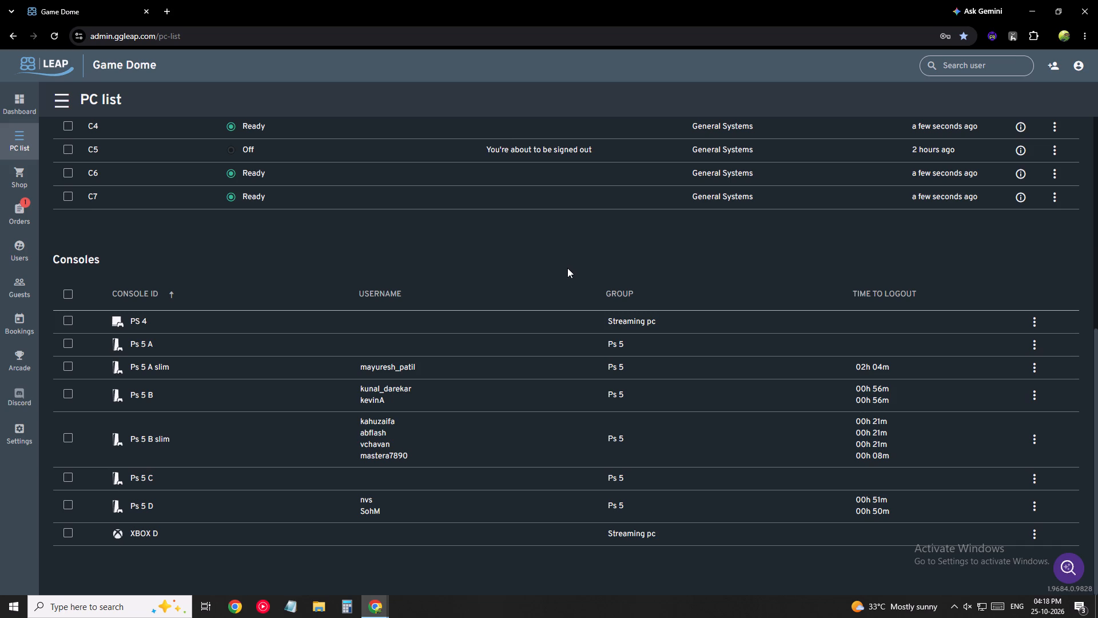
Look up the Amit user from console Ps 5 C in the user search to check the account's balance and remaining time.
{"action": "left_click", "coordinate": [1017, 59]}
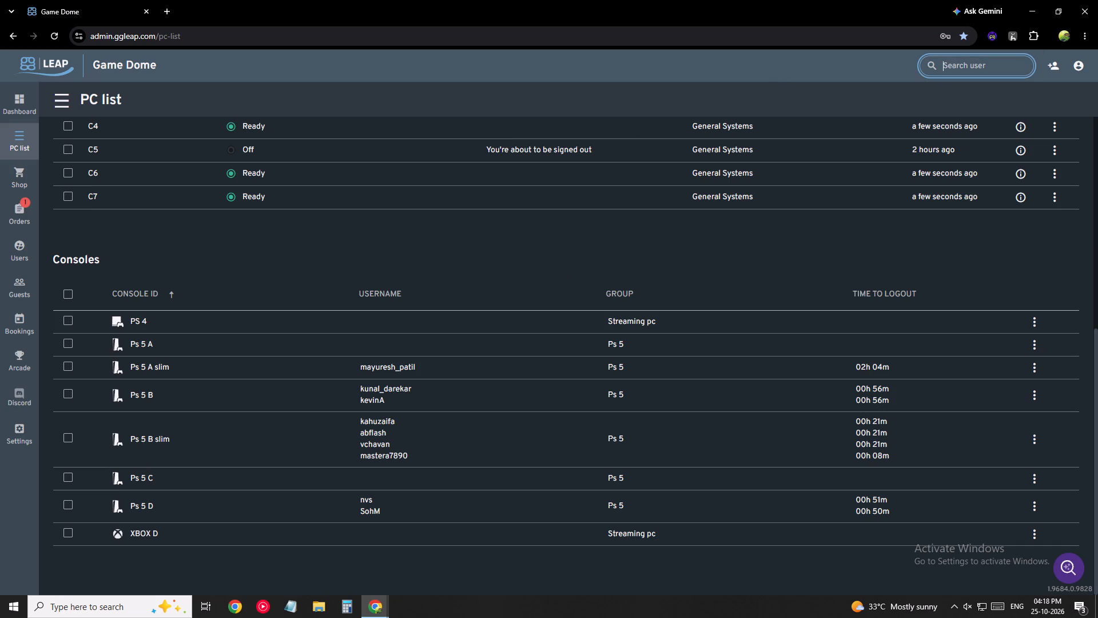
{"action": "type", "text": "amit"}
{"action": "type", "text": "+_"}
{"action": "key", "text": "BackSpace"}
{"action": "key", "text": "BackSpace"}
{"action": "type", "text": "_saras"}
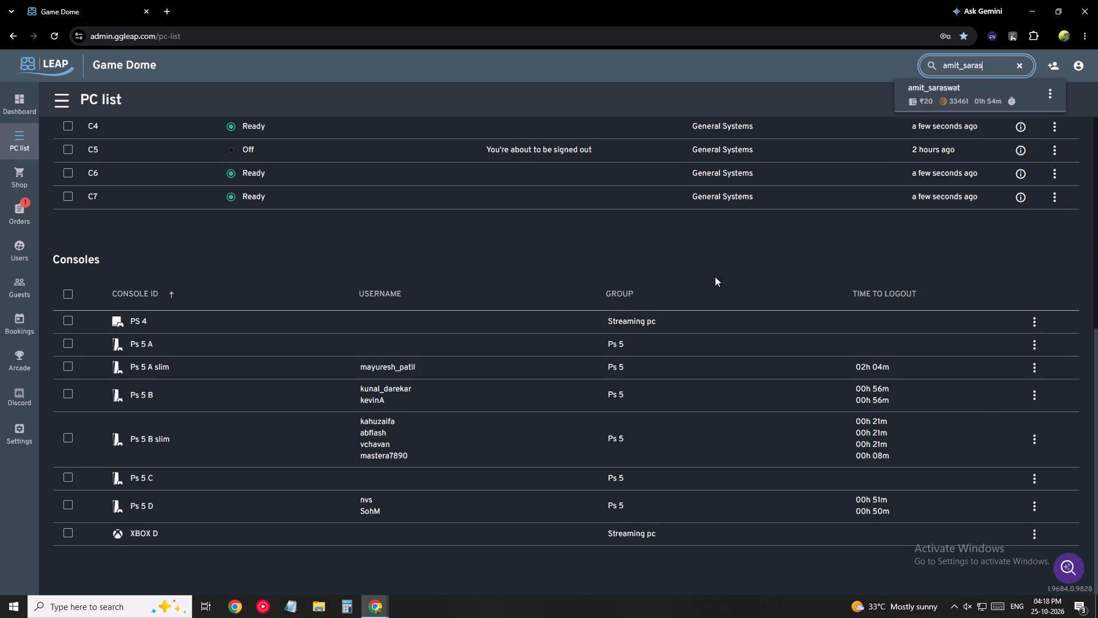
{"action": "left_click", "coordinate": [763, 264]}
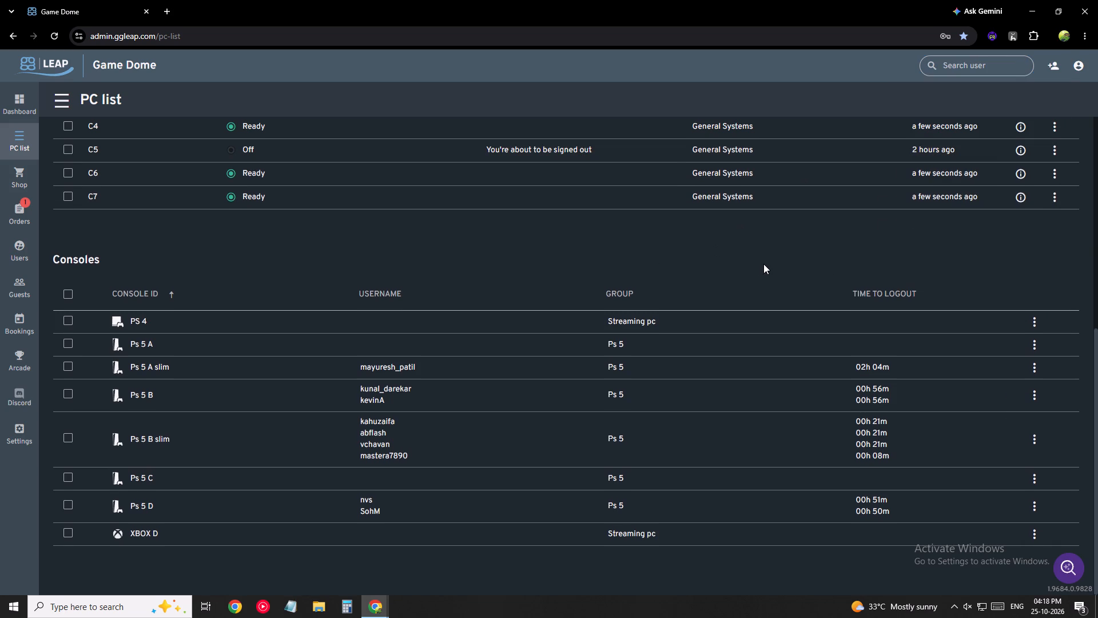
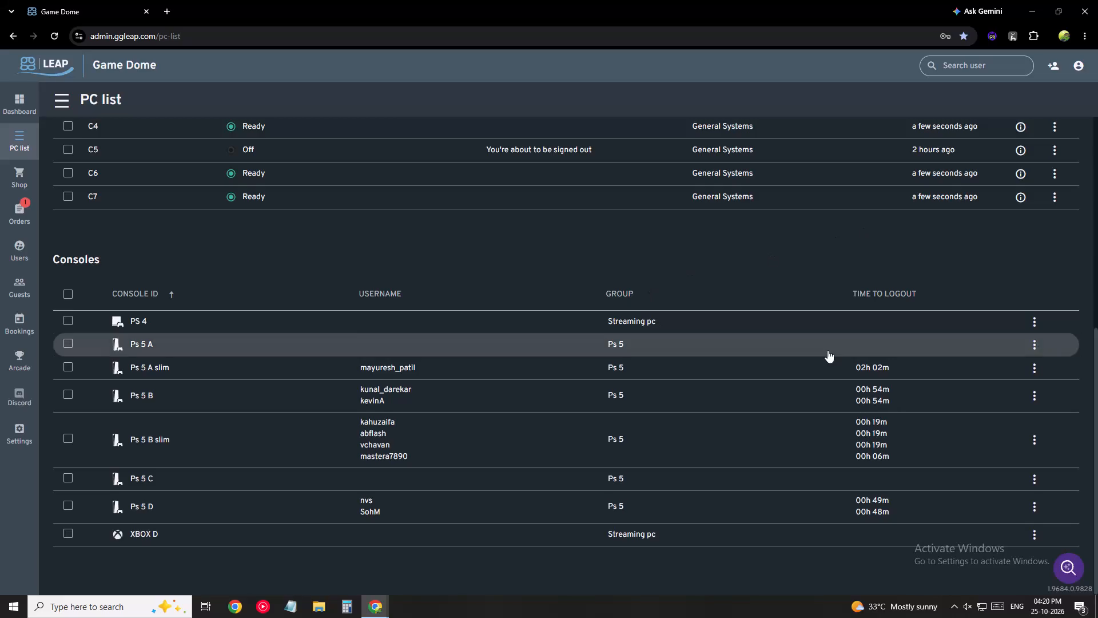
Log the Nasif user in to console Ps 5 A from the PC list.
{"action": "left_click", "coordinate": [1035, 343]}
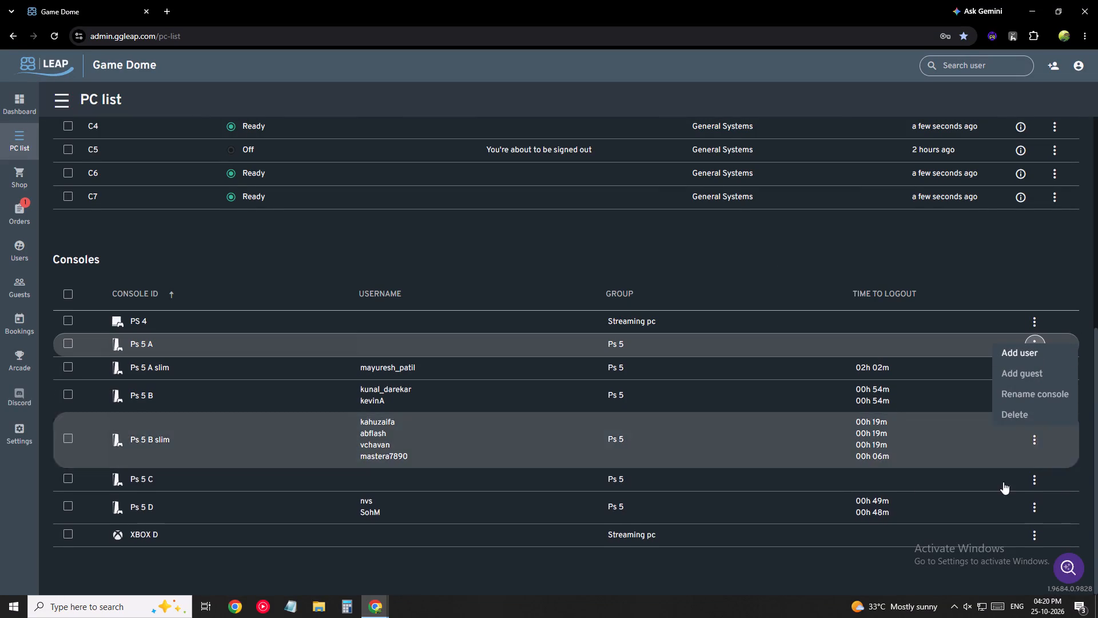
{"action": "left_click", "coordinate": [1033, 356]}
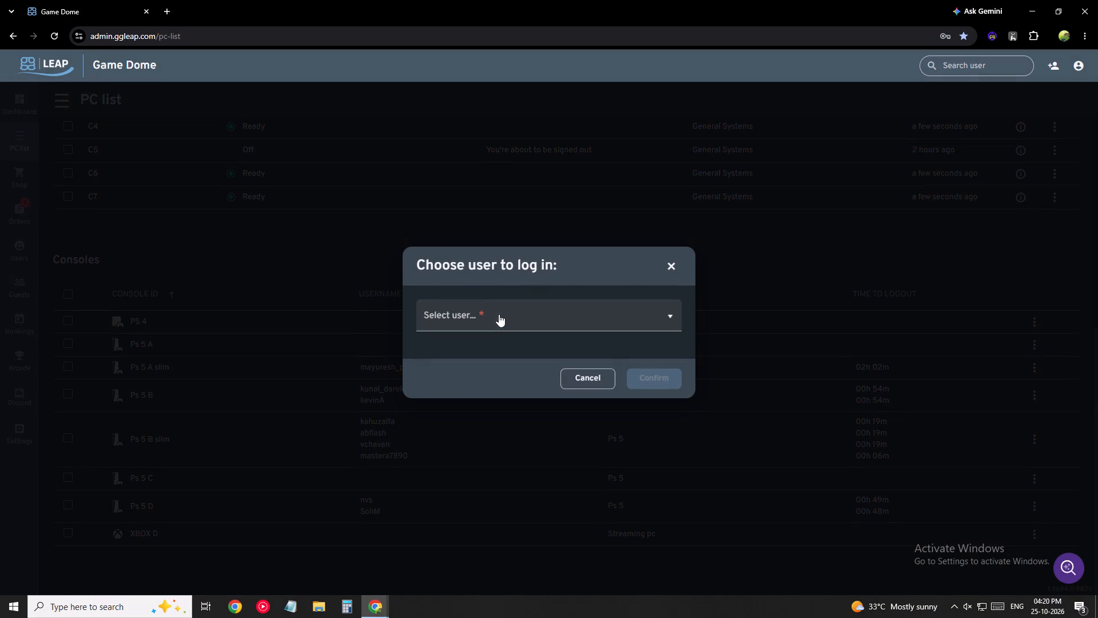
{"action": "left_click", "coordinate": [501, 317]}
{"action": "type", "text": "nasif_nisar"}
{"action": "left_click", "coordinate": [462, 364]}
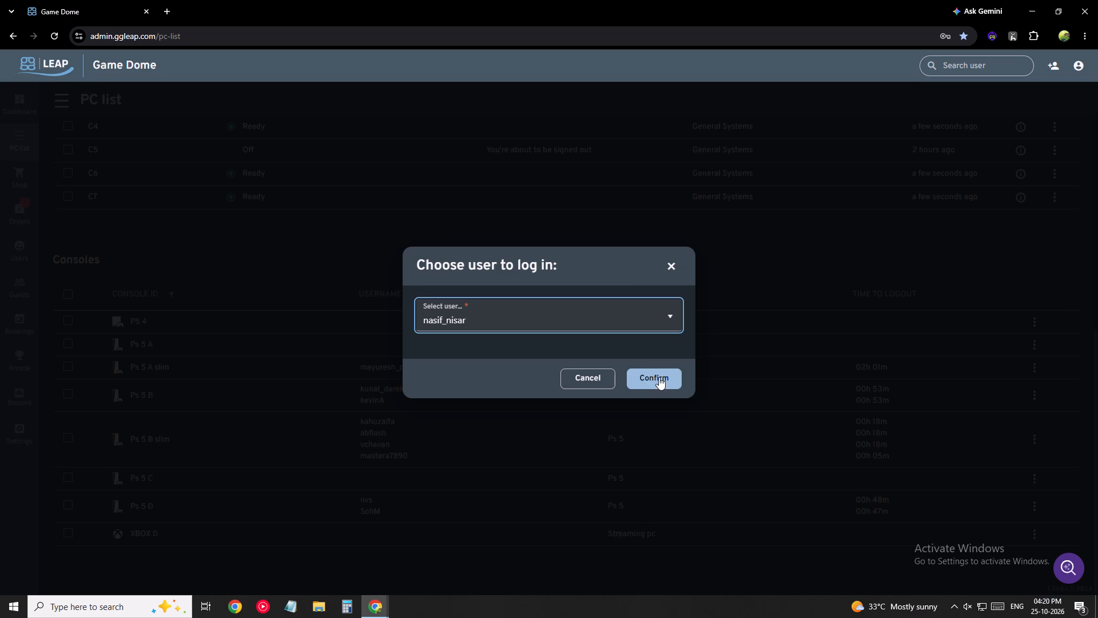
{"action": "left_click", "coordinate": [659, 377]}
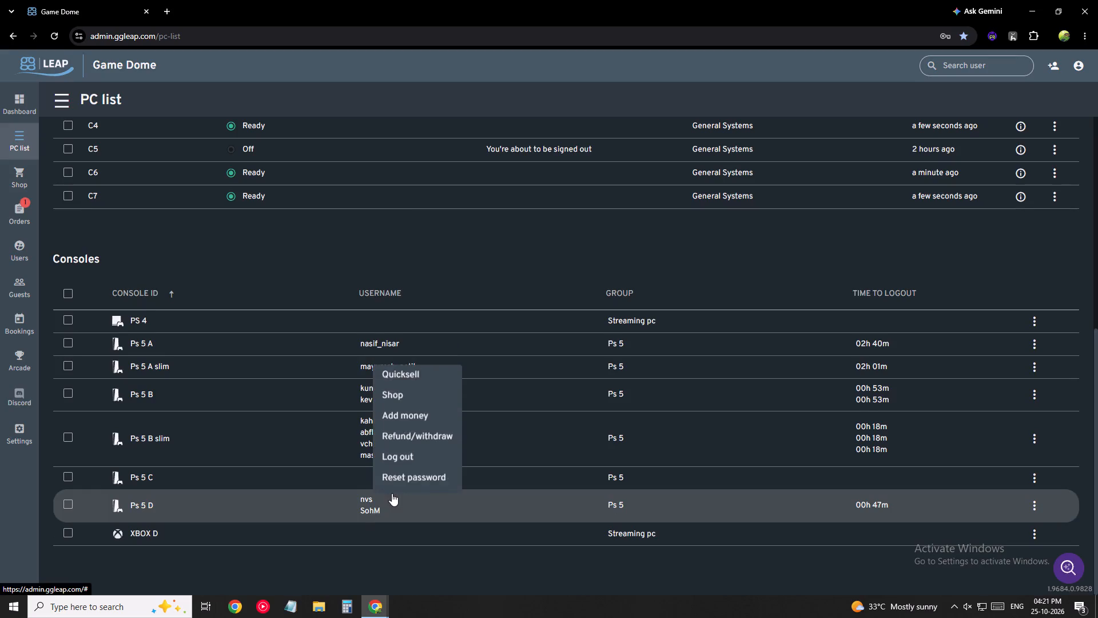
Check the user details of SohM on console Ps 5 D for balance, remaining time and game passes, returning to the consoles list.
{"action": "left_click", "coordinate": [396, 482]}
{"action": "scroll", "coordinate": [407, 251], "scroll_direction": "up", "scroll_amount": 6}
{"action": "scroll", "coordinate": [400, 326], "scroll_direction": "down", "scroll_amount": 1}
{"action": "scroll", "coordinate": [400, 326], "scroll_direction": "up", "scroll_amount": 13}
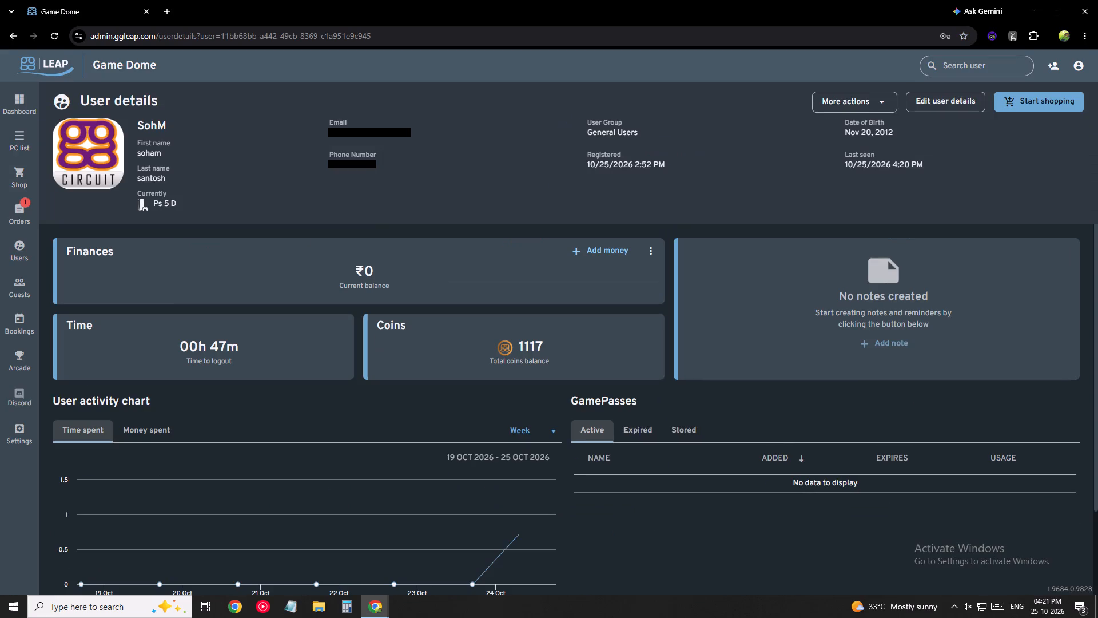
{"action": "left_click", "coordinate": [2, 127]}
{"action": "scroll", "coordinate": [395, 421], "scroll_direction": "down", "scroll_amount": 12}
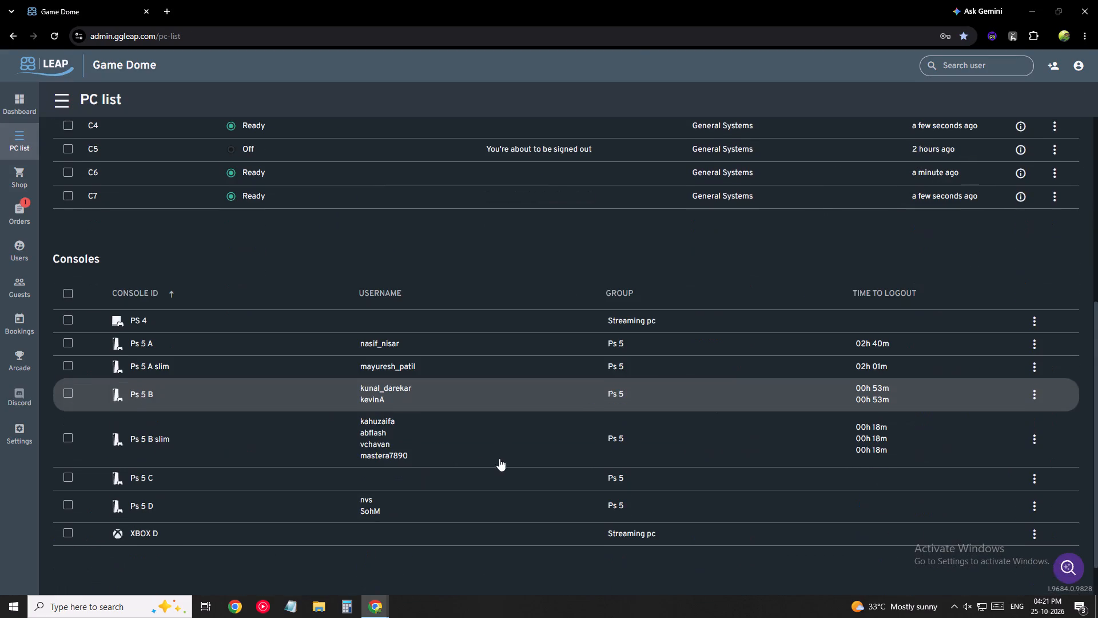
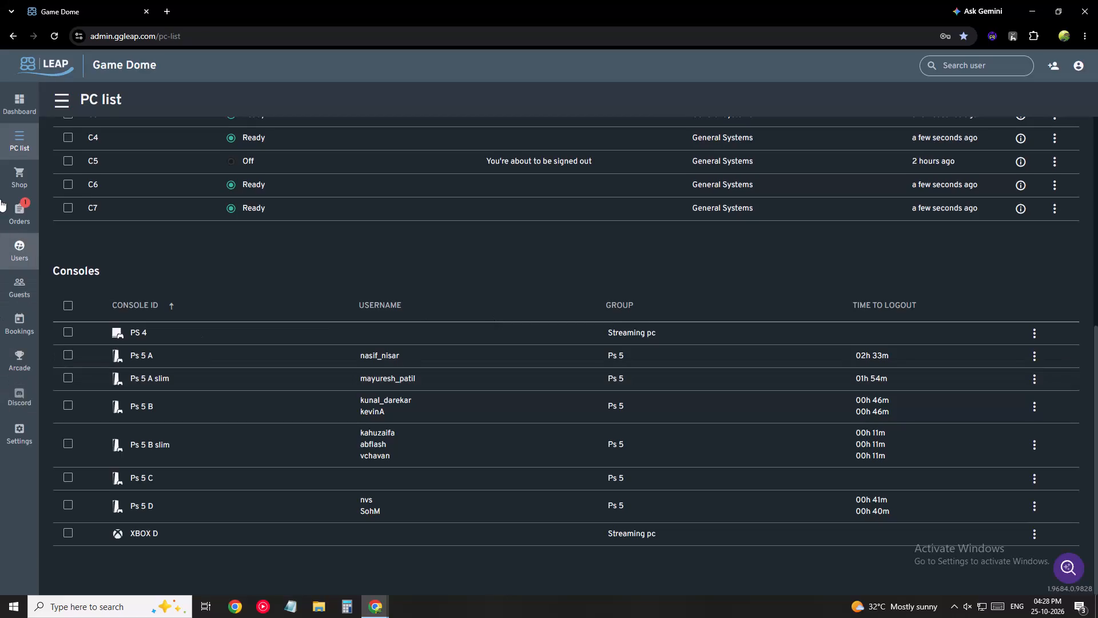
{"action": "left_click", "coordinate": [0, 197]}
{"action": "left_click", "coordinate": [299, 139]}
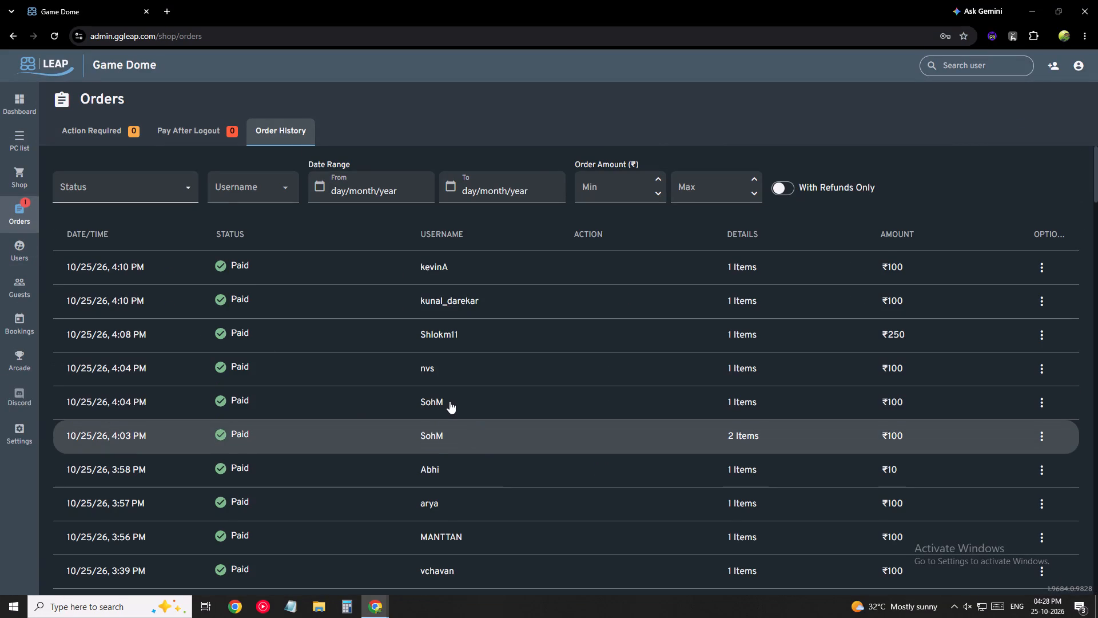
{"action": "scroll", "coordinate": [444, 488], "scroll_direction": "down", "scroll_amount": 2}
{"action": "left_click", "coordinate": [428, 392]}
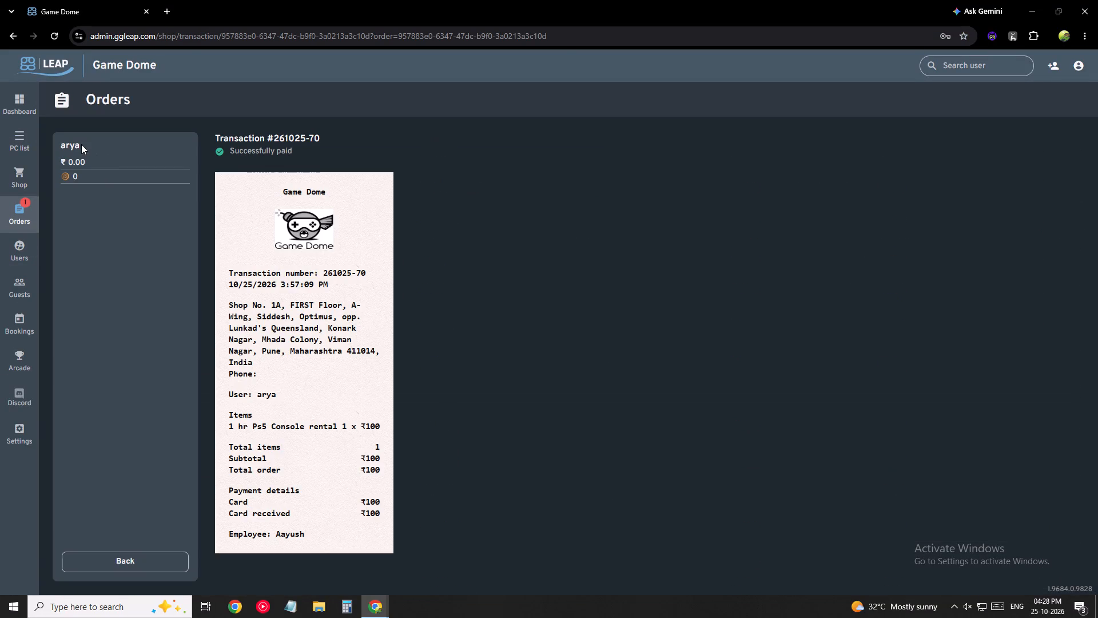
{"action": "double_click", "coordinate": [81, 144]}
{"action": "double_click", "coordinate": [75, 144], "text": "ctrl"}
{"action": "key", "text": "ctrl+c"}
{"action": "left_click", "coordinate": [140, 564]}
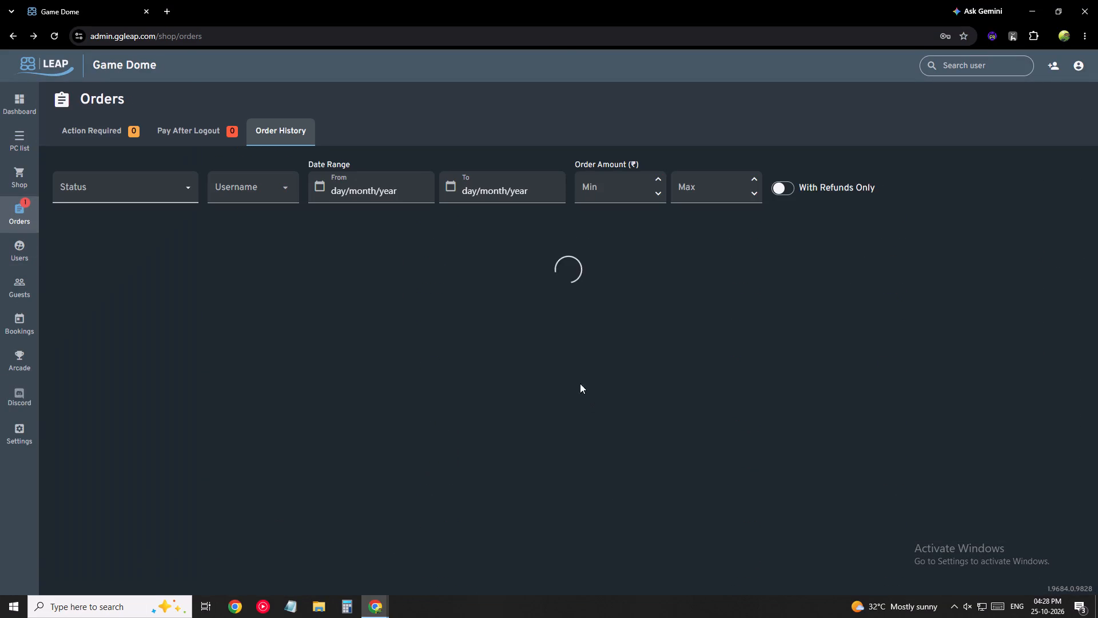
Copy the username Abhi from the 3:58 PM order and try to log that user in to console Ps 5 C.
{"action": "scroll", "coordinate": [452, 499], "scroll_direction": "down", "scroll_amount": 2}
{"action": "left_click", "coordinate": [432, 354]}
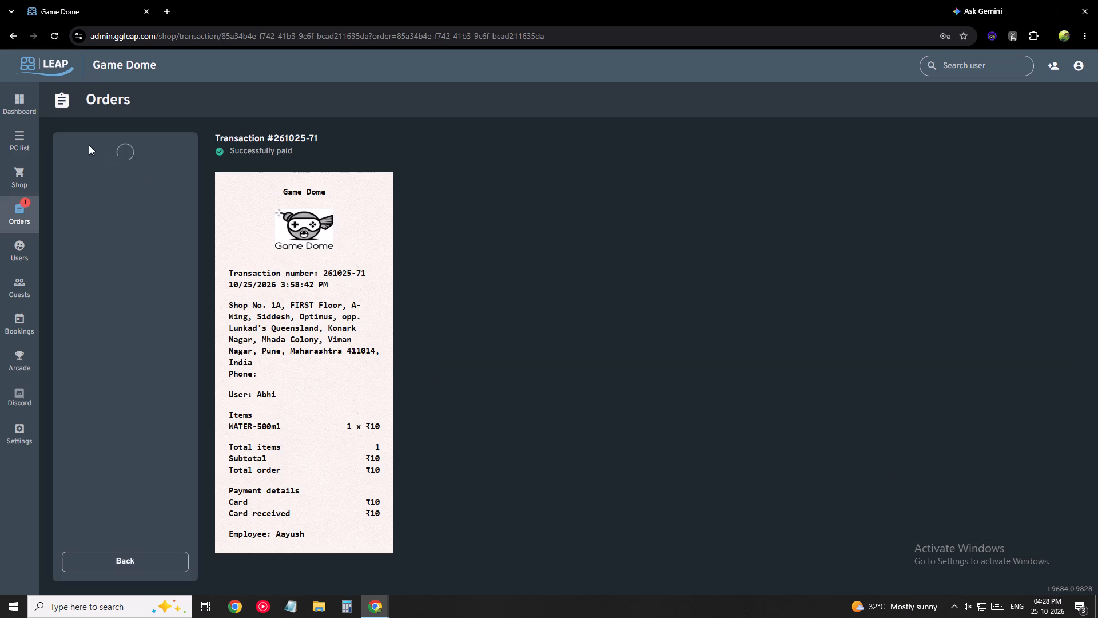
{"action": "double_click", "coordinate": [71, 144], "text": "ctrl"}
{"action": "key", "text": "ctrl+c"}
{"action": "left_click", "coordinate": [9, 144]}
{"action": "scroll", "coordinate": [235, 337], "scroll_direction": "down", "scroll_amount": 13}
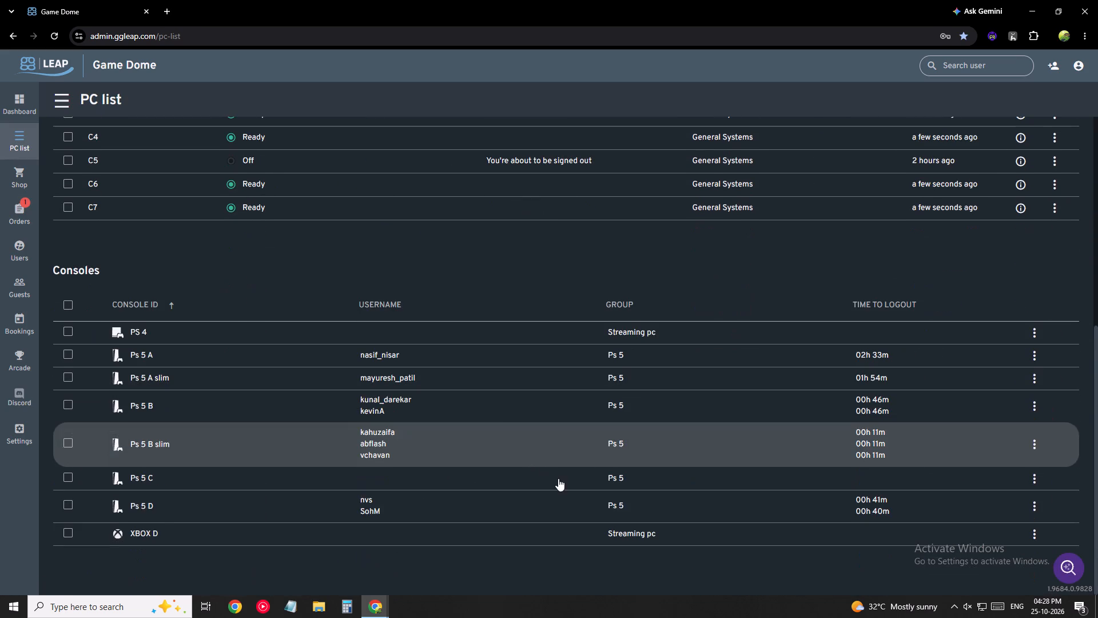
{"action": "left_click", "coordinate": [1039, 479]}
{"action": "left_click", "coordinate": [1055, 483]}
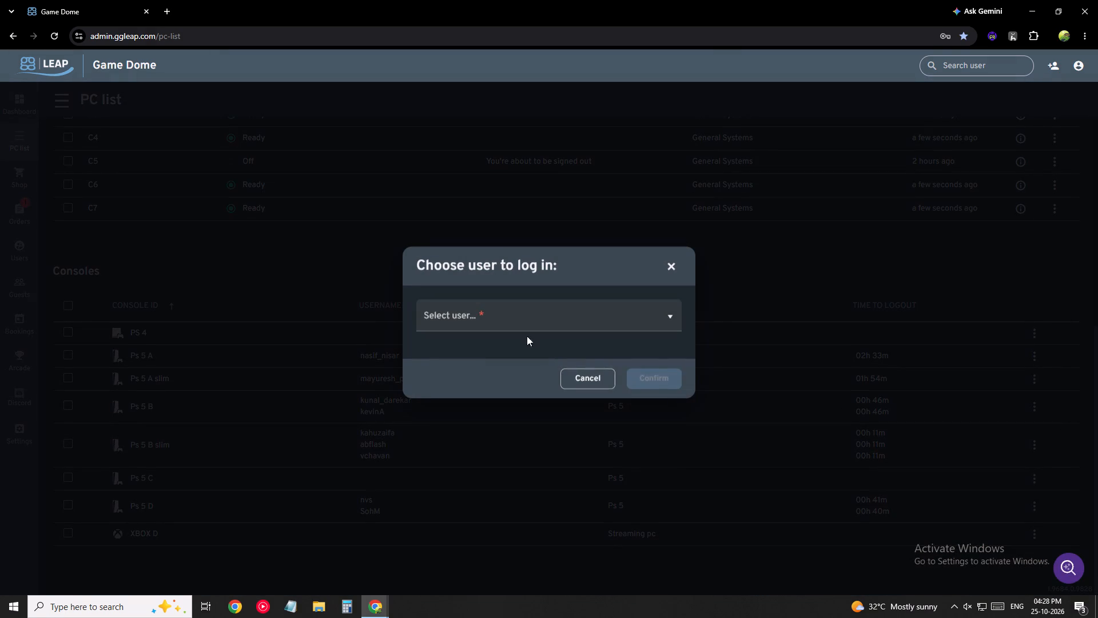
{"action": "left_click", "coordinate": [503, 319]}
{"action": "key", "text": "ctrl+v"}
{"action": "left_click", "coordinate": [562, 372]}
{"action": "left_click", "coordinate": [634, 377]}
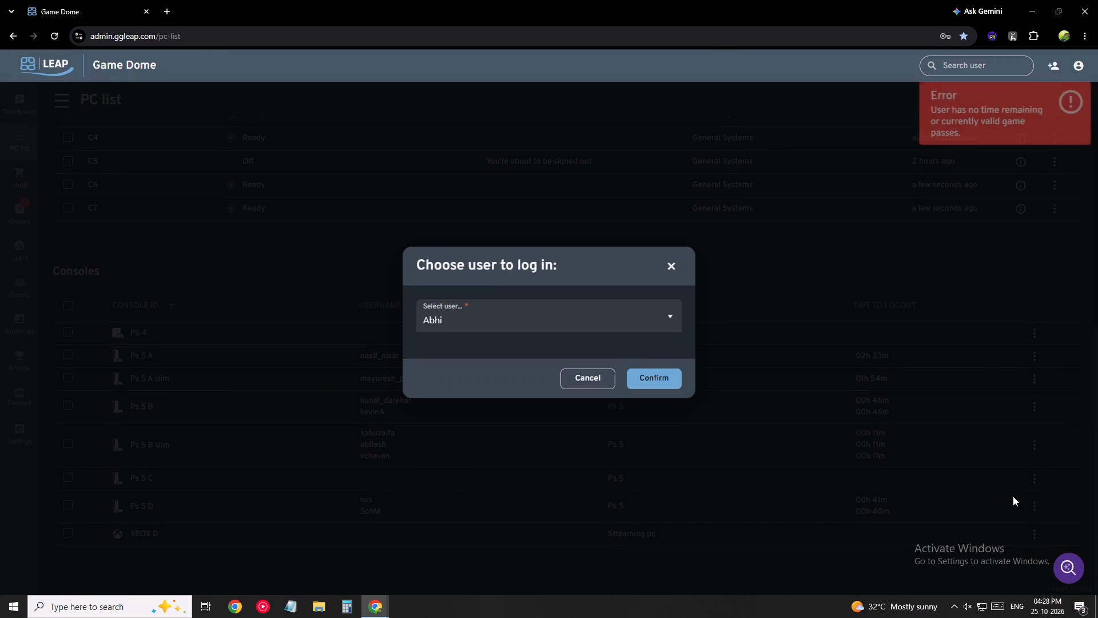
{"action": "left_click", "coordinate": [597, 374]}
{"action": "left_click", "coordinate": [5, 212]}
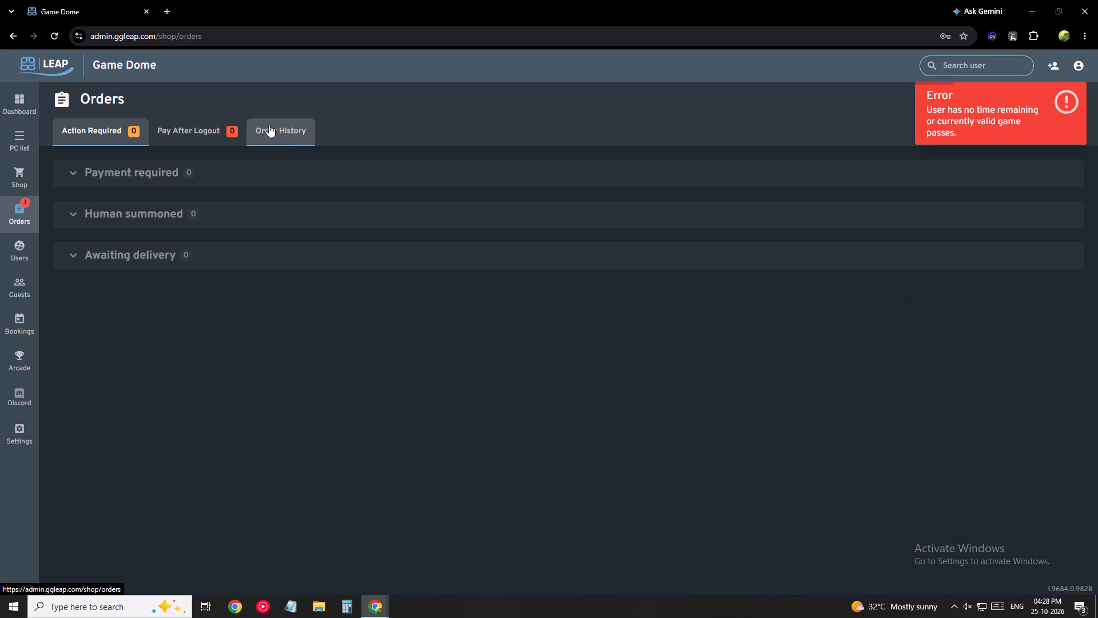
{"action": "left_click", "coordinate": [279, 133]}
{"action": "left_click", "coordinate": [278, 134]}
{"action": "scroll", "coordinate": [465, 496], "scroll_direction": "down", "scroll_amount": 2}
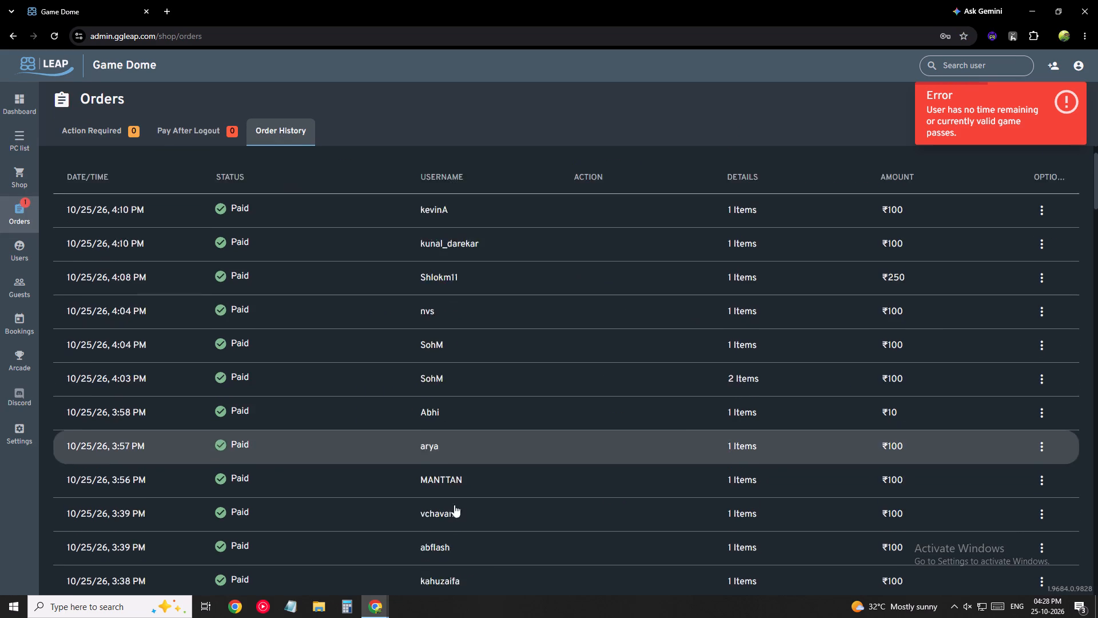
{"action": "scroll", "coordinate": [454, 505], "scroll_direction": "down", "scroll_amount": 2}
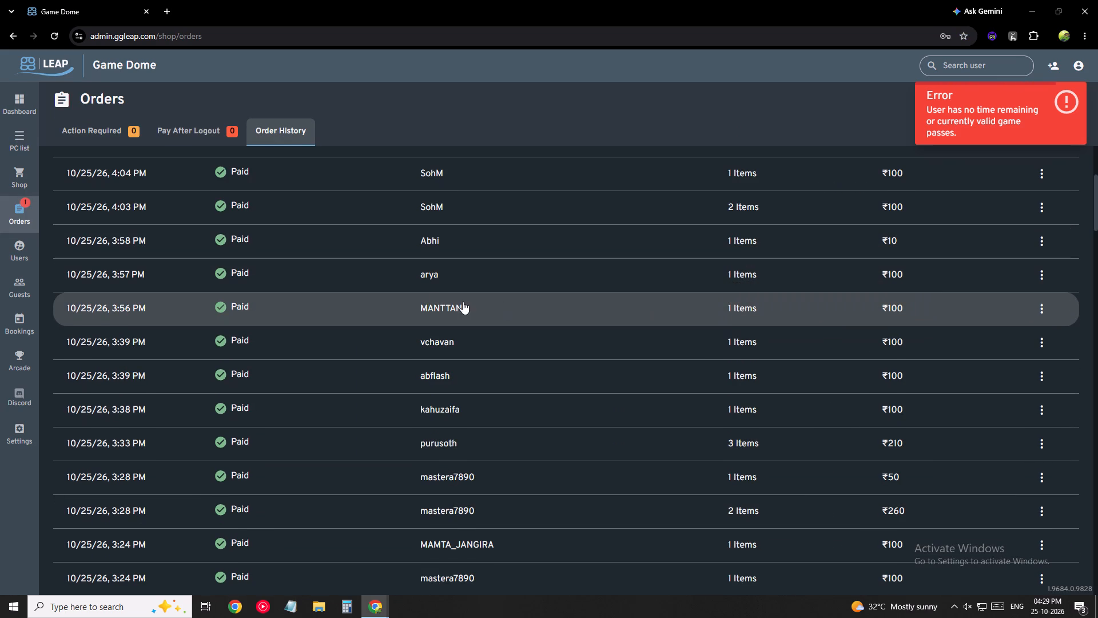
{"action": "left_click", "coordinate": [438, 307]}
{"action": "double_click", "coordinate": [62, 146]}
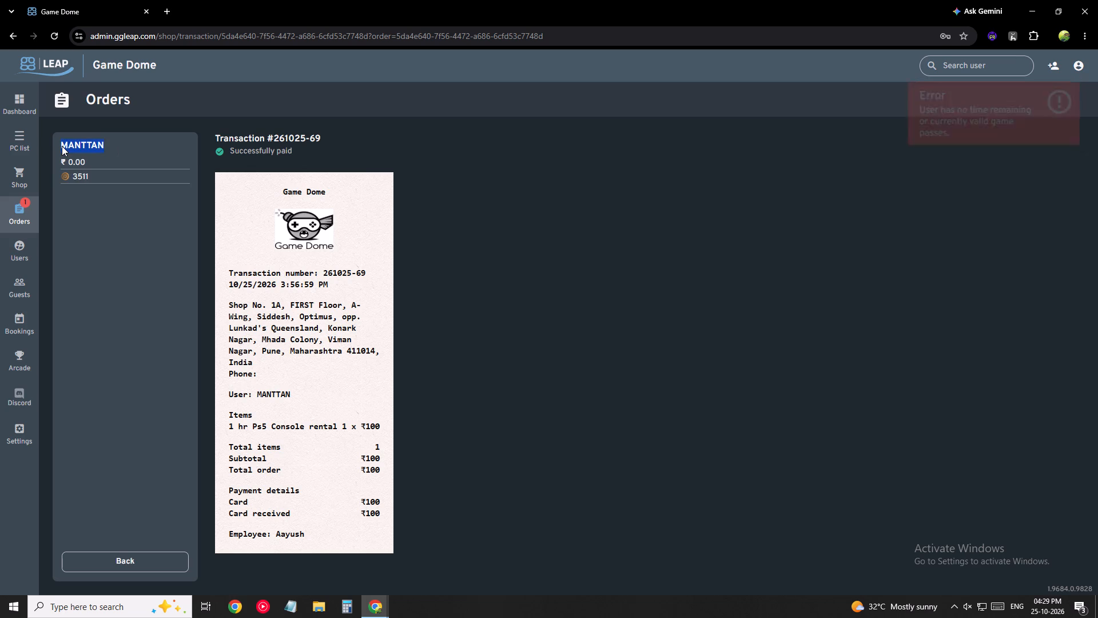
{"action": "key", "text": "ctrl+c"}
{"action": "left_click", "coordinate": [0, 145]}
{"action": "scroll", "coordinate": [499, 391], "scroll_direction": "down", "scroll_amount": 14}
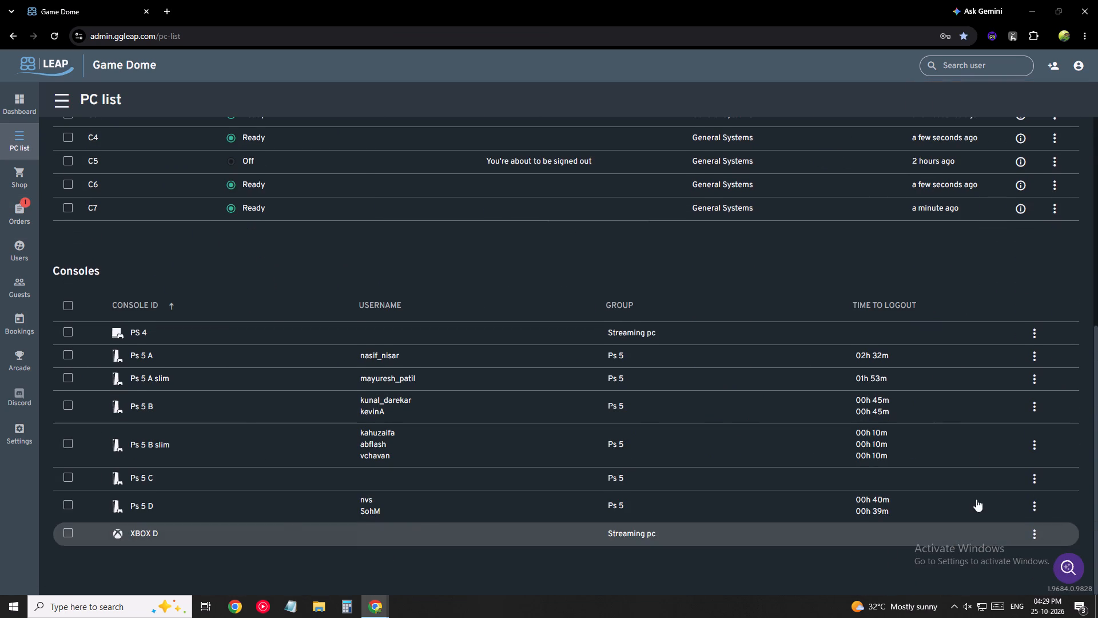
{"action": "left_click", "coordinate": [1024, 480]}
{"action": "left_click", "coordinate": [1034, 479]}
{"action": "left_click", "coordinate": [1032, 492]}
{"action": "left_click", "coordinate": [499, 323]}
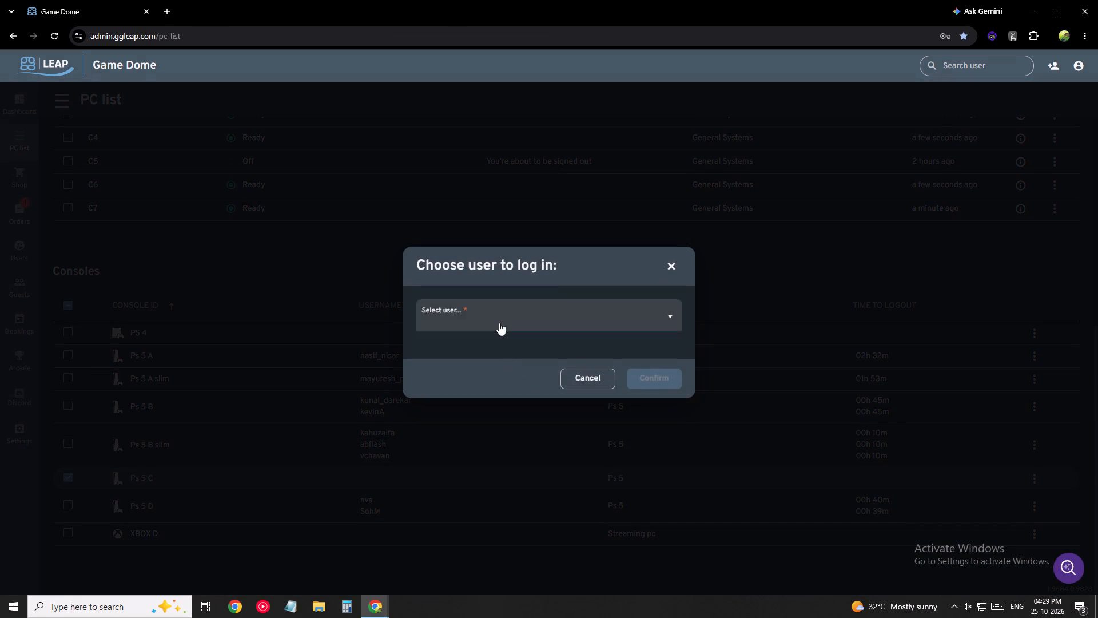
{"action": "key", "text": "ctrl+v"}
{"action": "left_click_drag", "start_coordinate": [574, 364], "coordinate": [585, 364]}
{"action": "left_click", "coordinate": [623, 373]}
{"action": "left_click", "coordinate": [645, 378]}
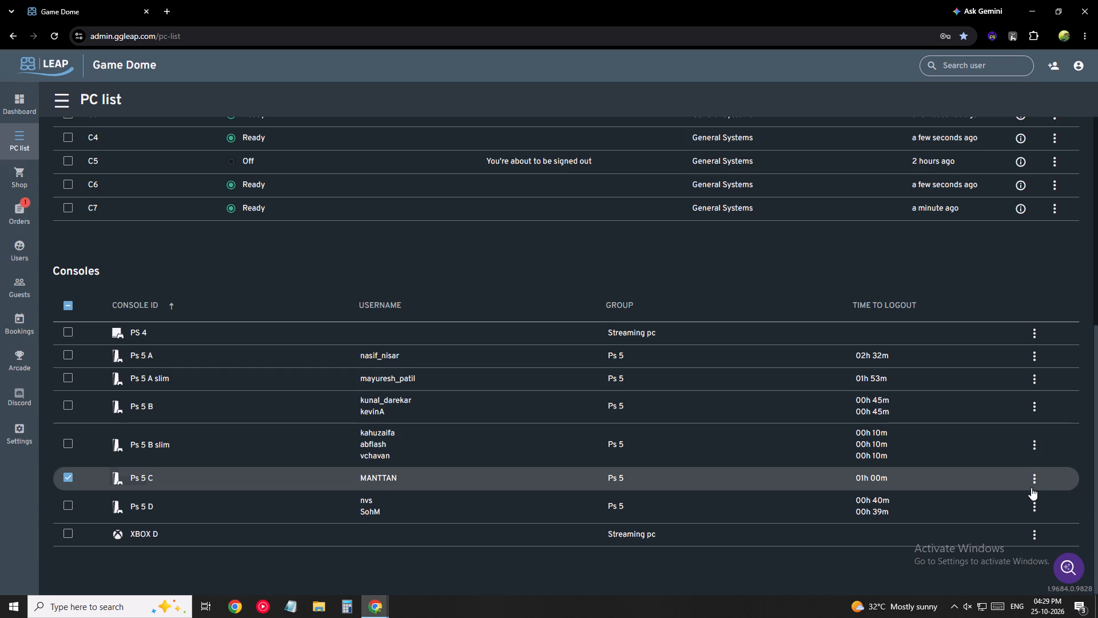
Log the user arya in to console Ps 5 C as a second player, reusing the username copied earlier.
{"action": "left_click", "coordinate": [1036, 485]}
{"action": "left_click", "coordinate": [1024, 414]}
{"action": "left_click", "coordinate": [476, 315]}
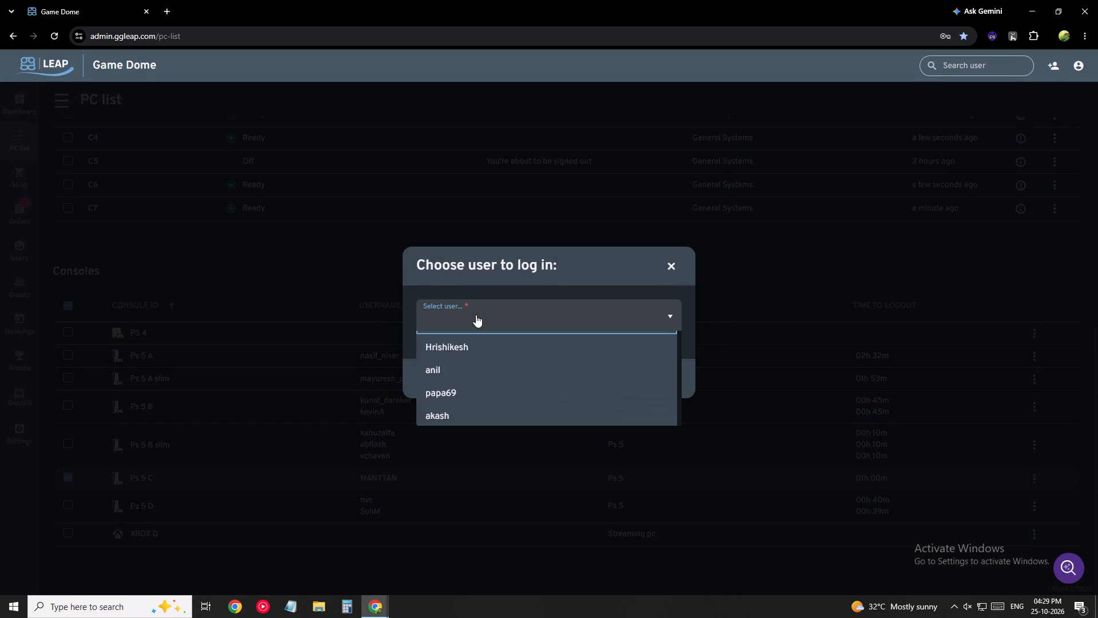
{"action": "key", "text": "super+v"}
{"action": "key", "text": "super+c"}
{"action": "left_click", "coordinate": [503, 489]}
{"action": "key", "text": "ctrl+v"}
{"action": "left_click", "coordinate": [496, 303]}
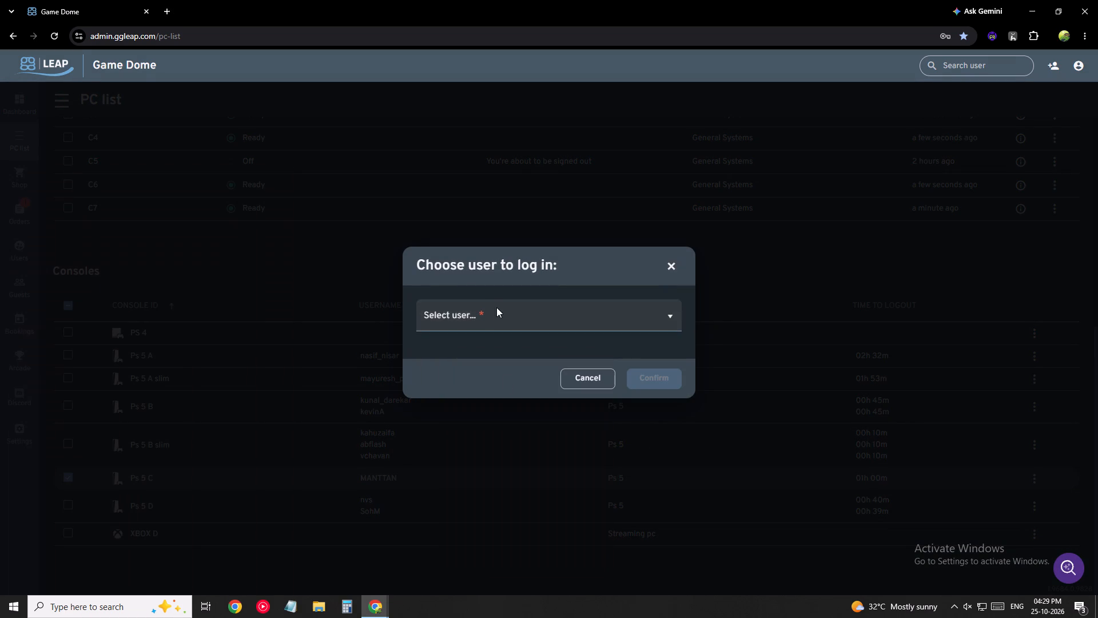
{"action": "left_click", "coordinate": [498, 312]}
{"action": "key", "text": "super+v"}
{"action": "left_click", "coordinate": [496, 489]}
{"action": "key", "text": "ctrl+v"}
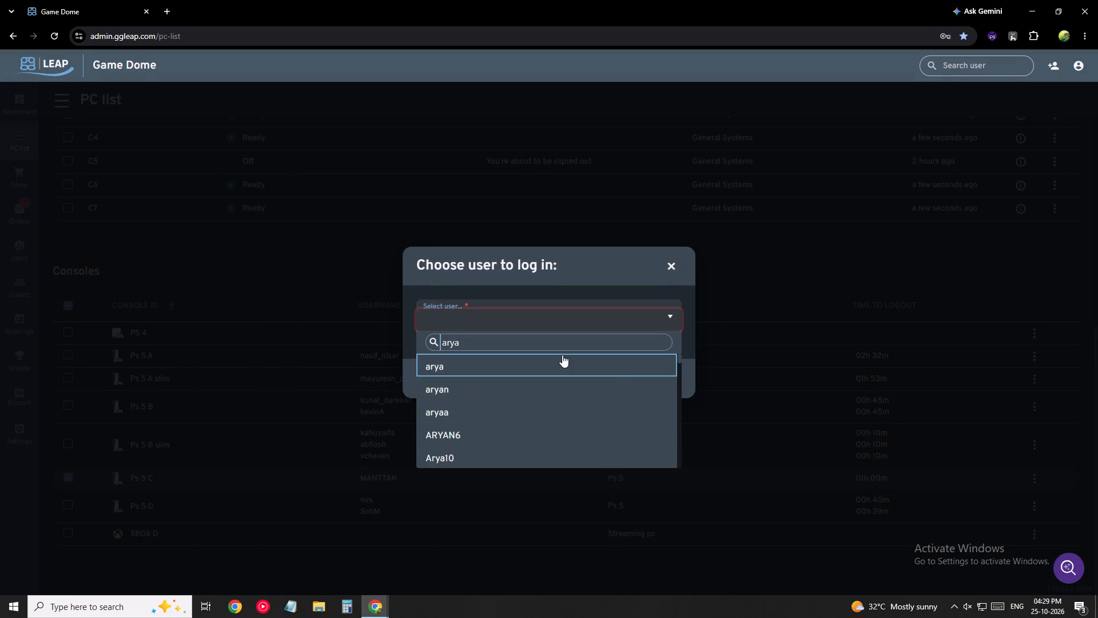
{"action": "left_click", "coordinate": [562, 355]}
{"action": "left_click", "coordinate": [658, 376]}
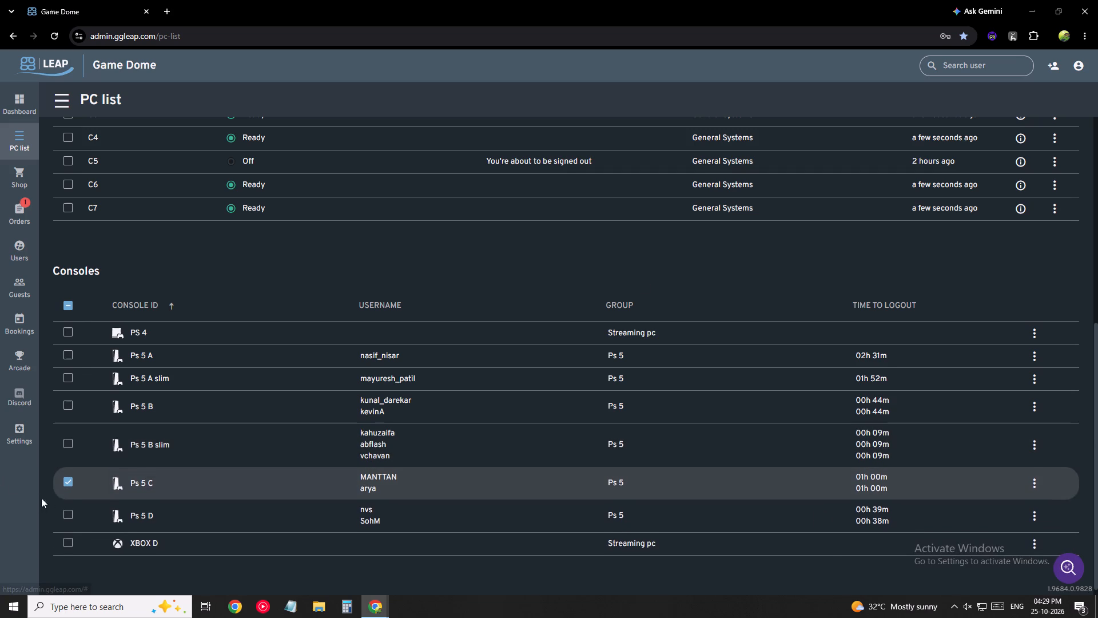
Deselect console Ps 5 C in the consoles list.
{"action": "left_click", "coordinate": [74, 479]}
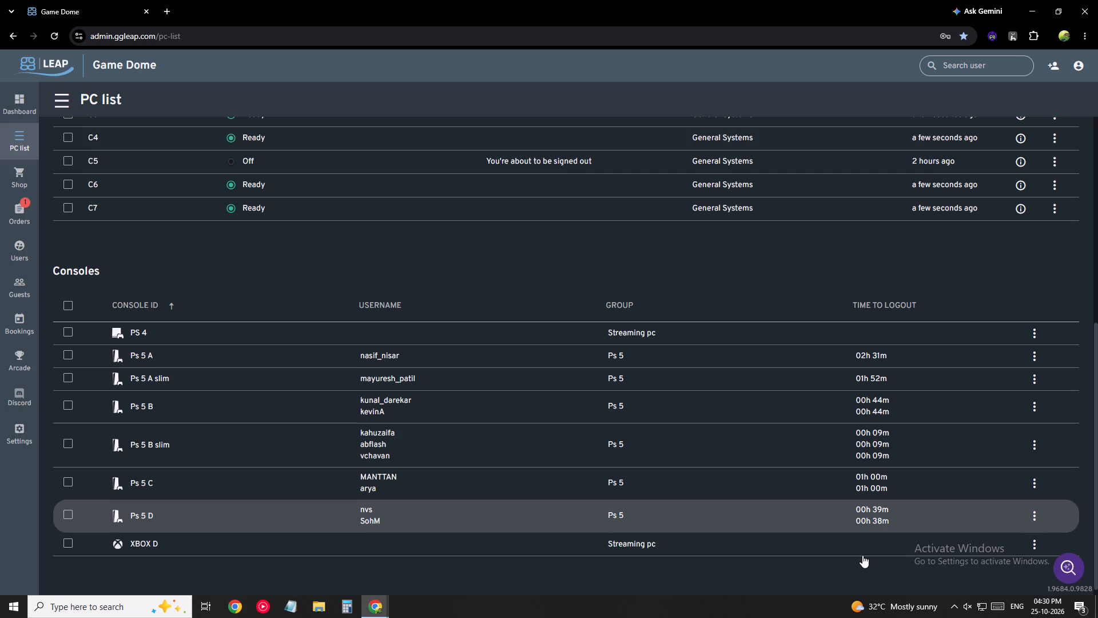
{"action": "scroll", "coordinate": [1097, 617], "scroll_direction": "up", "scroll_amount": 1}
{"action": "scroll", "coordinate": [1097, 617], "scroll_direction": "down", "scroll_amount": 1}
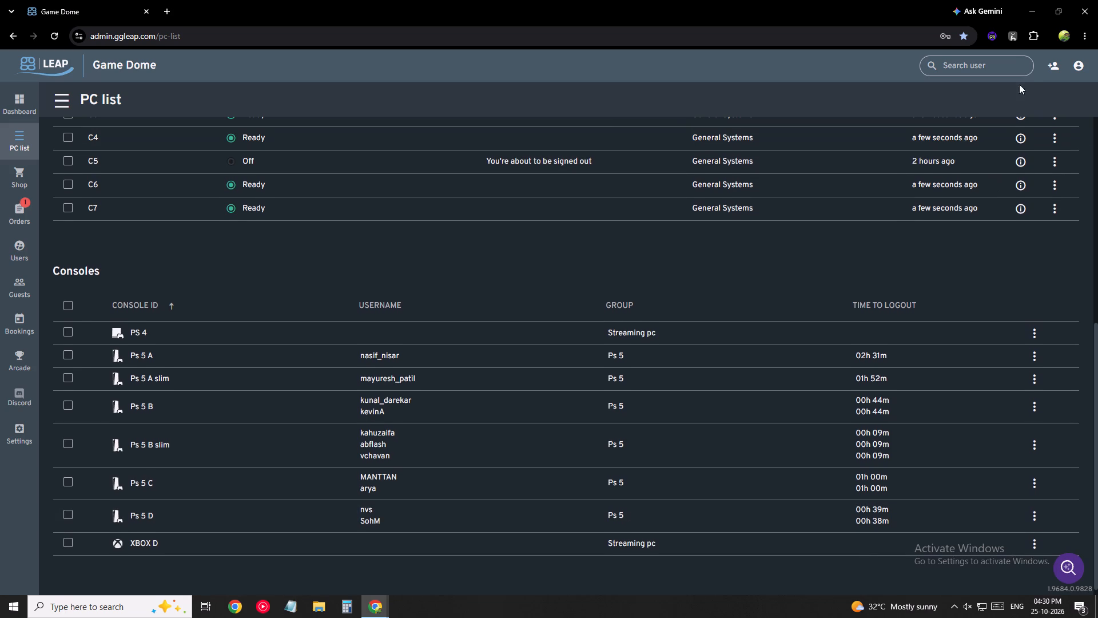
{"action": "left_click", "coordinate": [990, 62]}
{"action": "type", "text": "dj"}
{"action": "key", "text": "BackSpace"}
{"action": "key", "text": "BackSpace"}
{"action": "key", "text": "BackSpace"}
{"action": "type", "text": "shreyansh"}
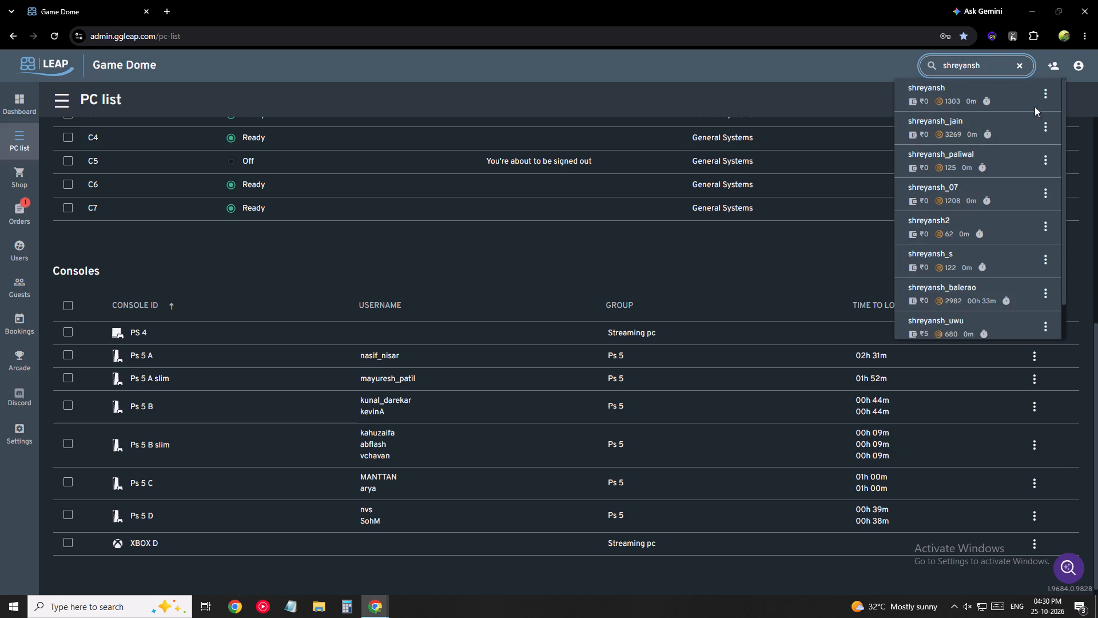
{"action": "left_click", "coordinate": [1039, 128]}
{"action": "left_click", "coordinate": [1054, 133]}
{"action": "left_click", "coordinate": [868, 532]}
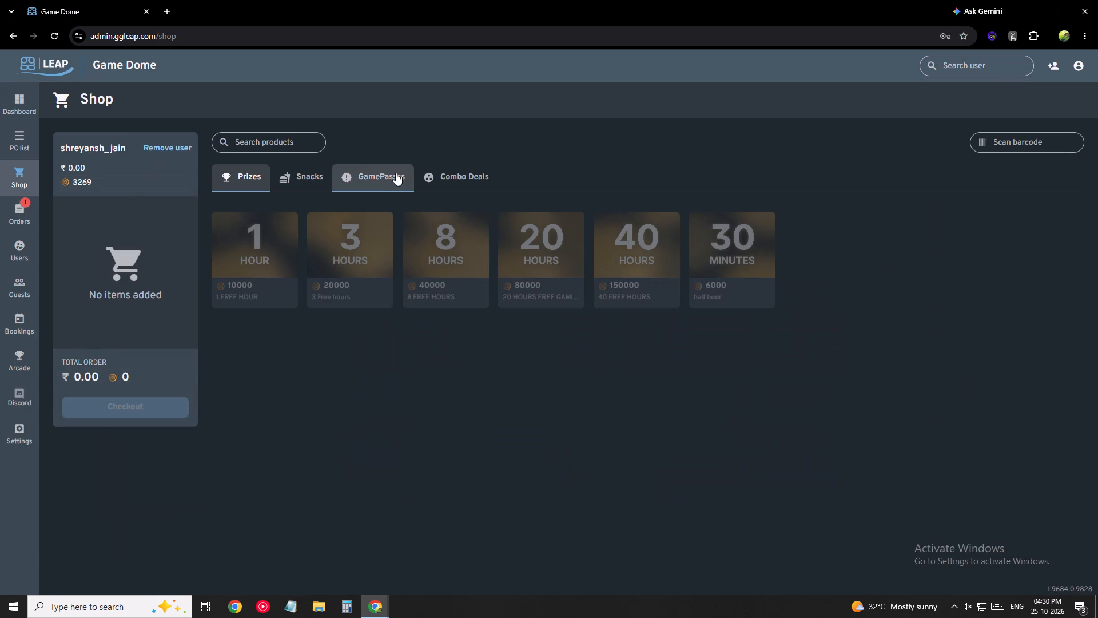
{"action": "left_click", "coordinate": [393, 175]}
{"action": "left_click", "coordinate": [388, 207]}
{"action": "left_click", "coordinate": [261, 313]}
{"action": "left_click", "coordinate": [125, 410]}
{"action": "left_click", "coordinate": [284, 326]}
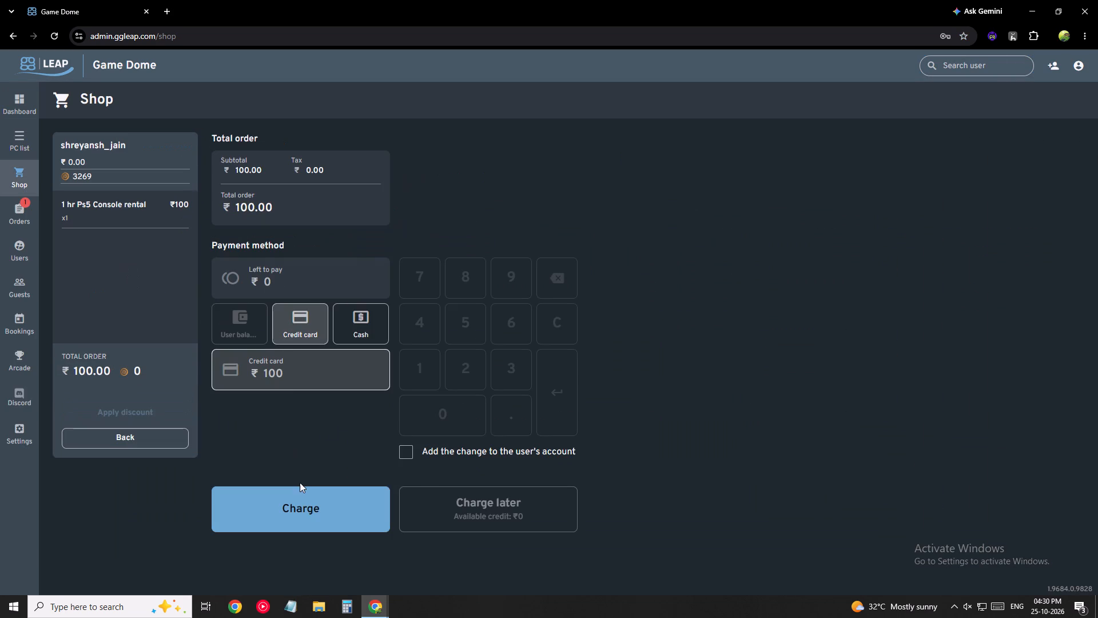
{"action": "left_click", "coordinate": [300, 482]}
{"action": "left_click", "coordinate": [337, 502]}
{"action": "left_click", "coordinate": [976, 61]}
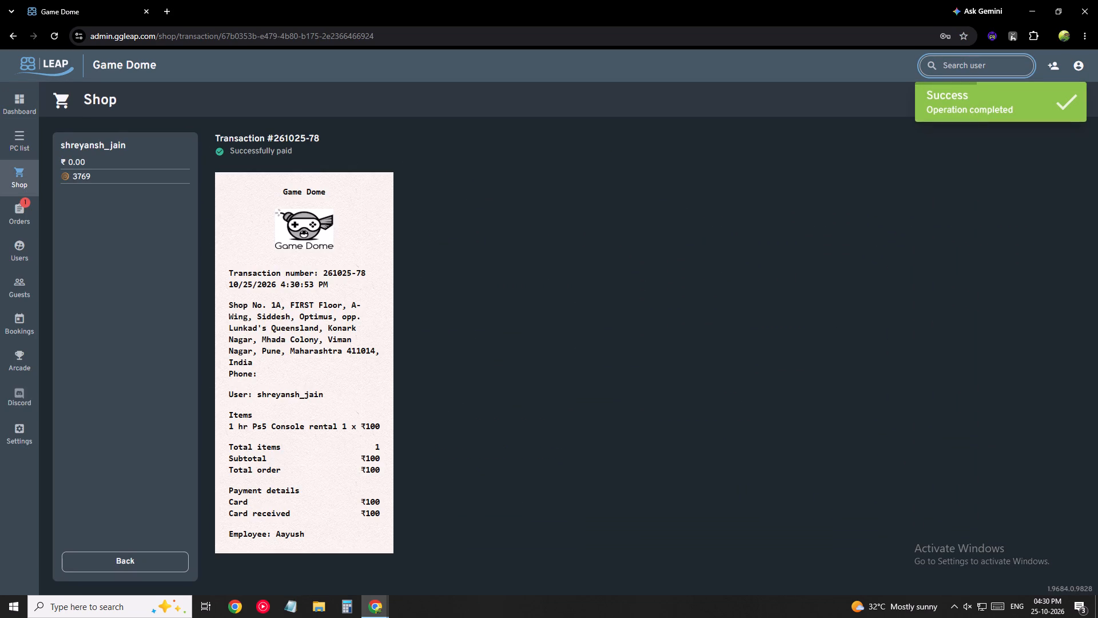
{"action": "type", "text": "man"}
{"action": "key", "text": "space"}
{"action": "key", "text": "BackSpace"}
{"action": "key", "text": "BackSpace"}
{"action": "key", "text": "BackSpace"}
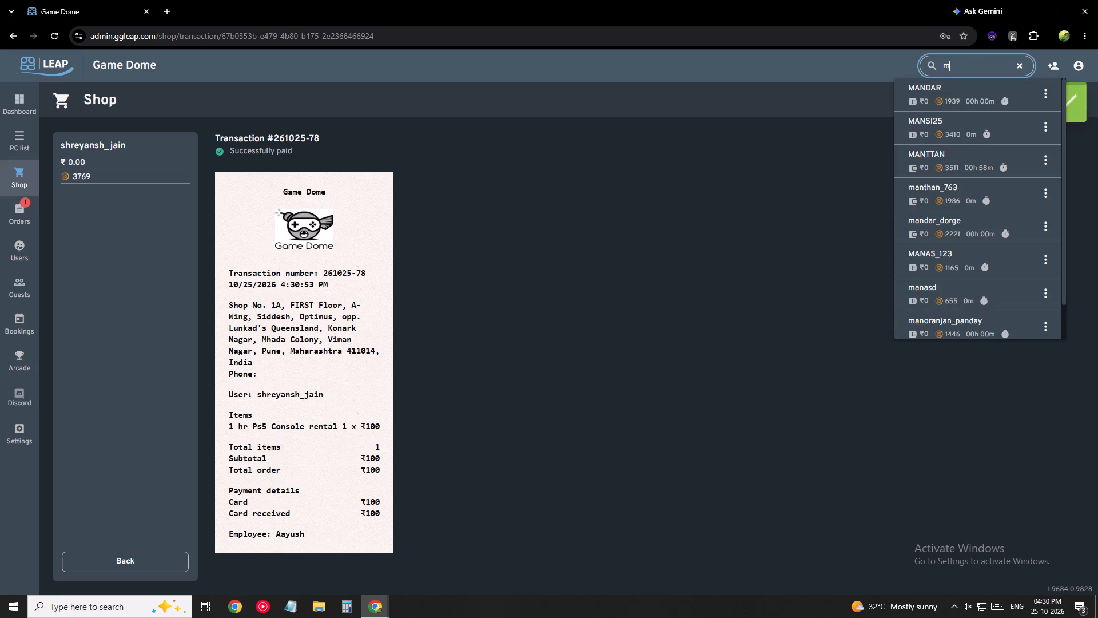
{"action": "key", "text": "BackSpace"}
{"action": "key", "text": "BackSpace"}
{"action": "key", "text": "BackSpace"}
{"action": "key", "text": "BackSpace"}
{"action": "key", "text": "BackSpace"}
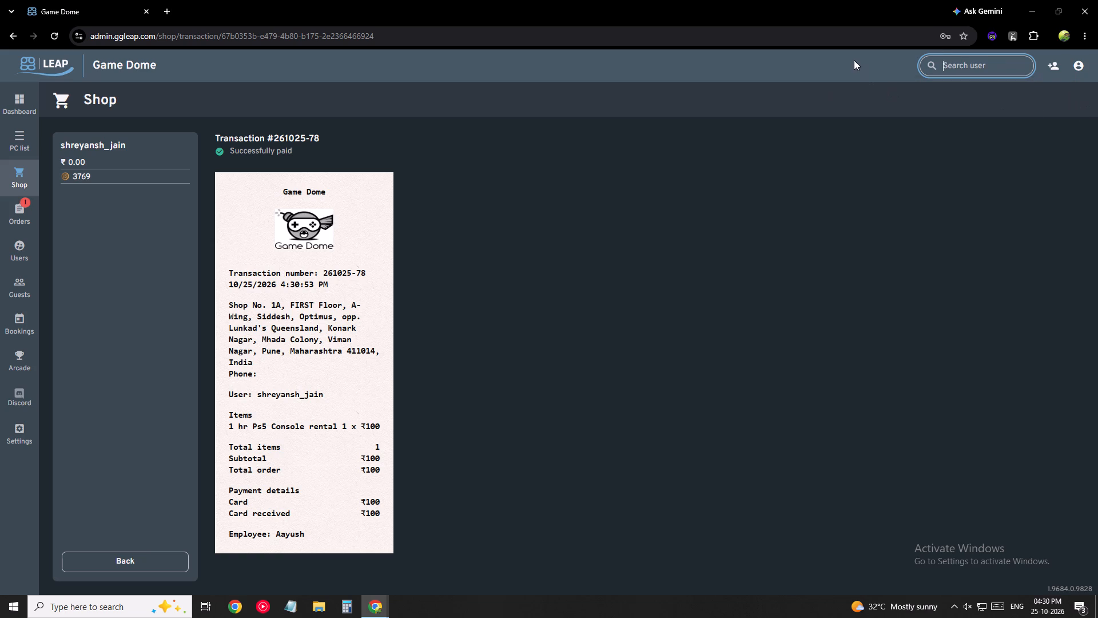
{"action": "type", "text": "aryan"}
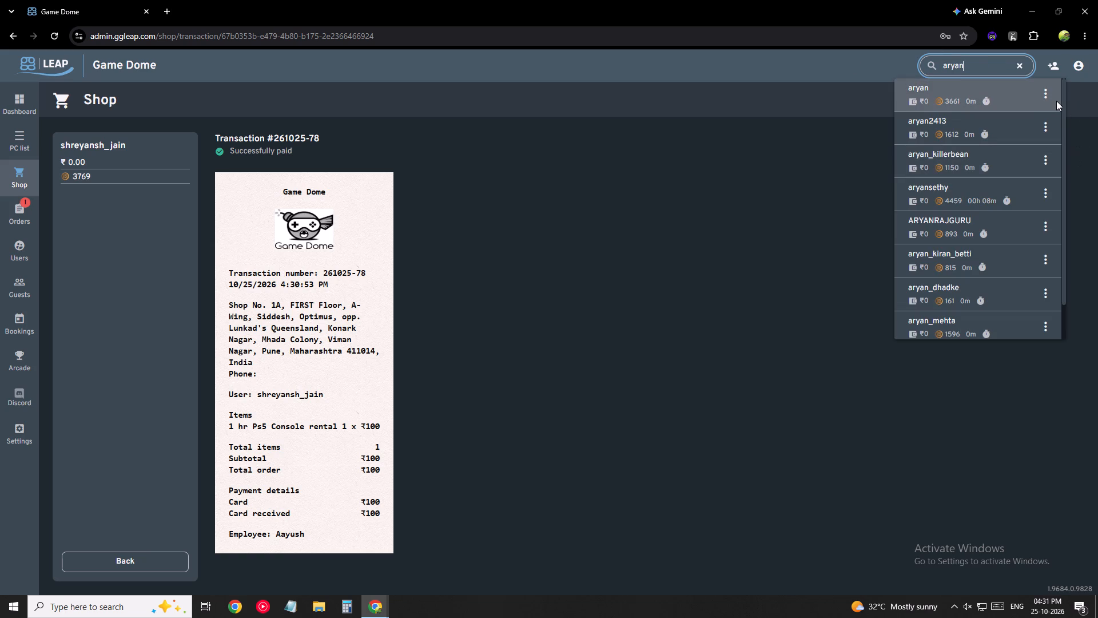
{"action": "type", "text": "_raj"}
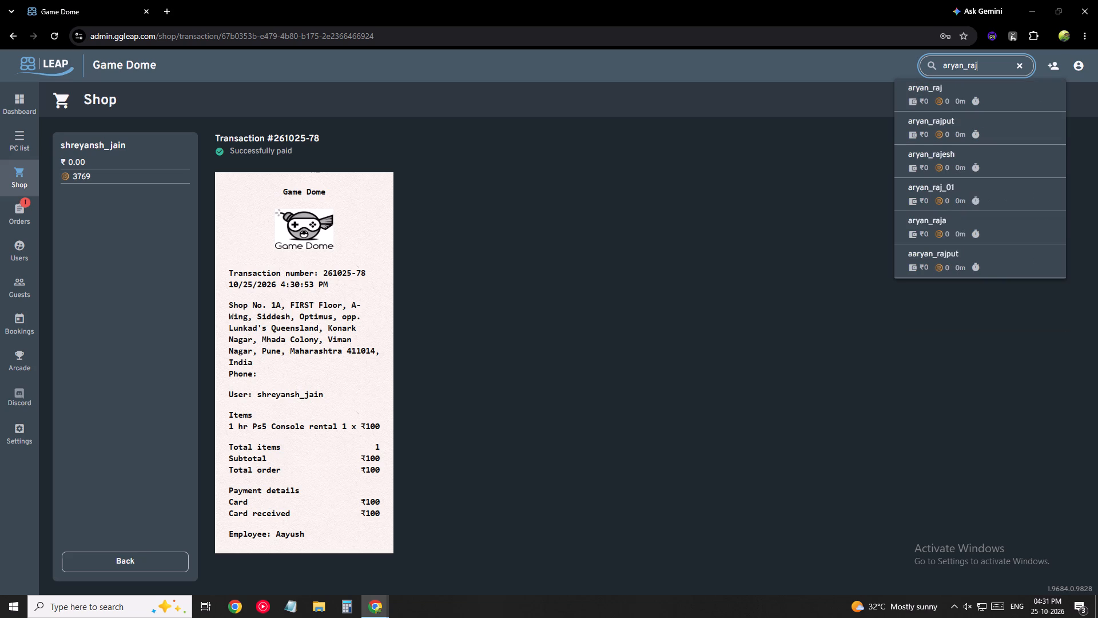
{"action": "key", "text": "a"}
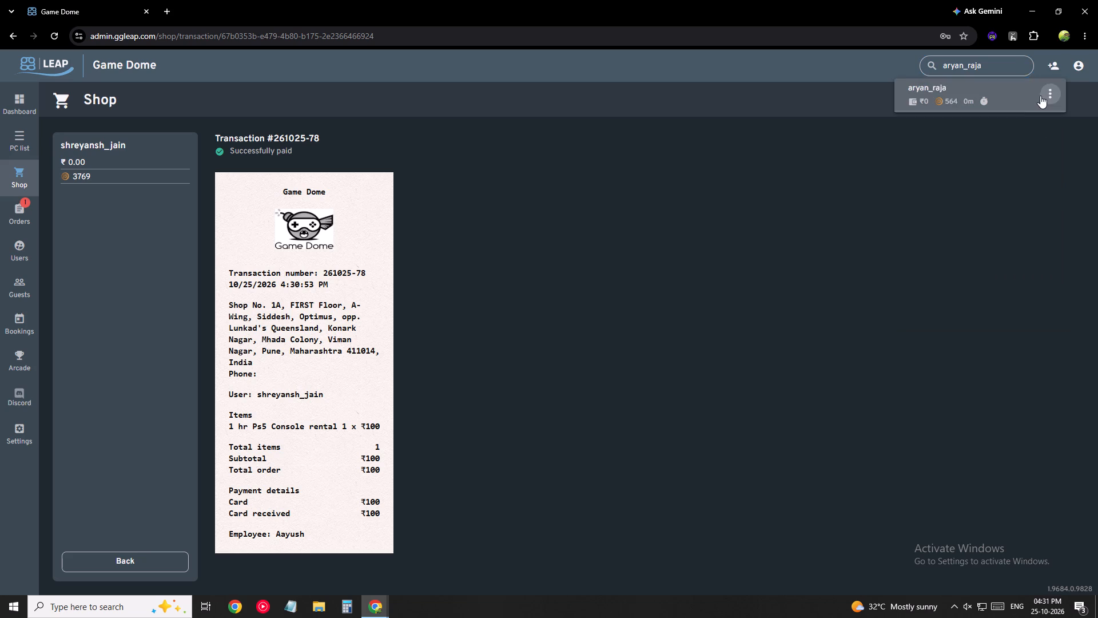
{"action": "left_click", "coordinate": [1040, 96]}
{"action": "left_click", "coordinate": [1047, 94]}
{"action": "left_click", "coordinate": [1073, 112]}
{"action": "left_click", "coordinate": [877, 536]}
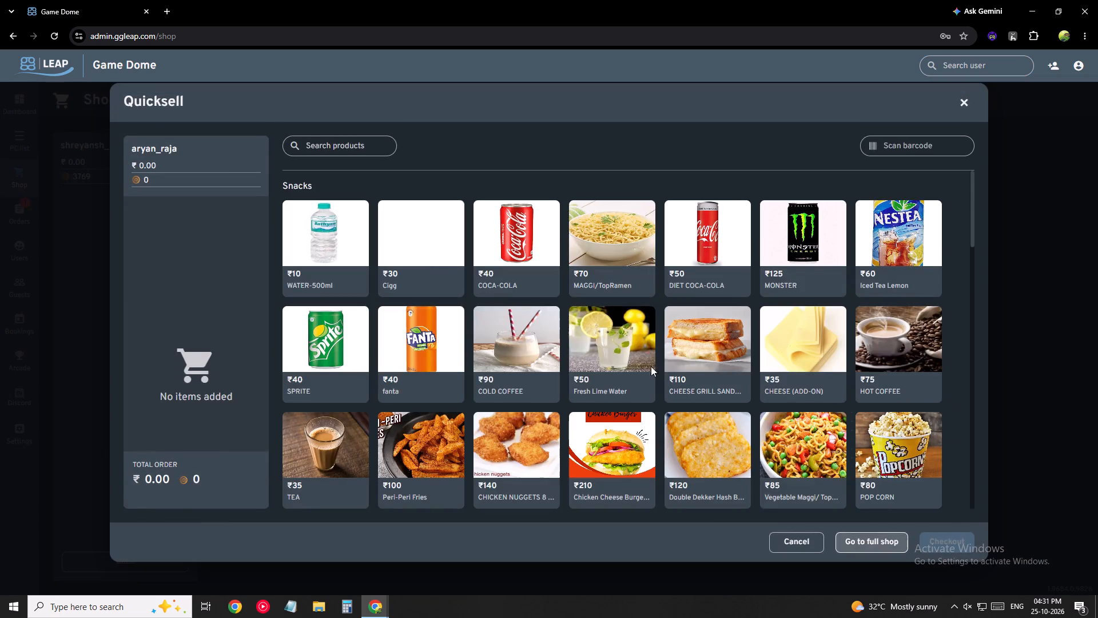
{"action": "left_click", "coordinate": [376, 183]}
{"action": "left_click", "coordinate": [376, 198]}
{"action": "left_click", "coordinate": [376, 209]}
{"action": "left_click", "coordinate": [296, 286]}
{"action": "left_click", "coordinate": [144, 395]}
{"action": "left_click", "coordinate": [141, 410]}
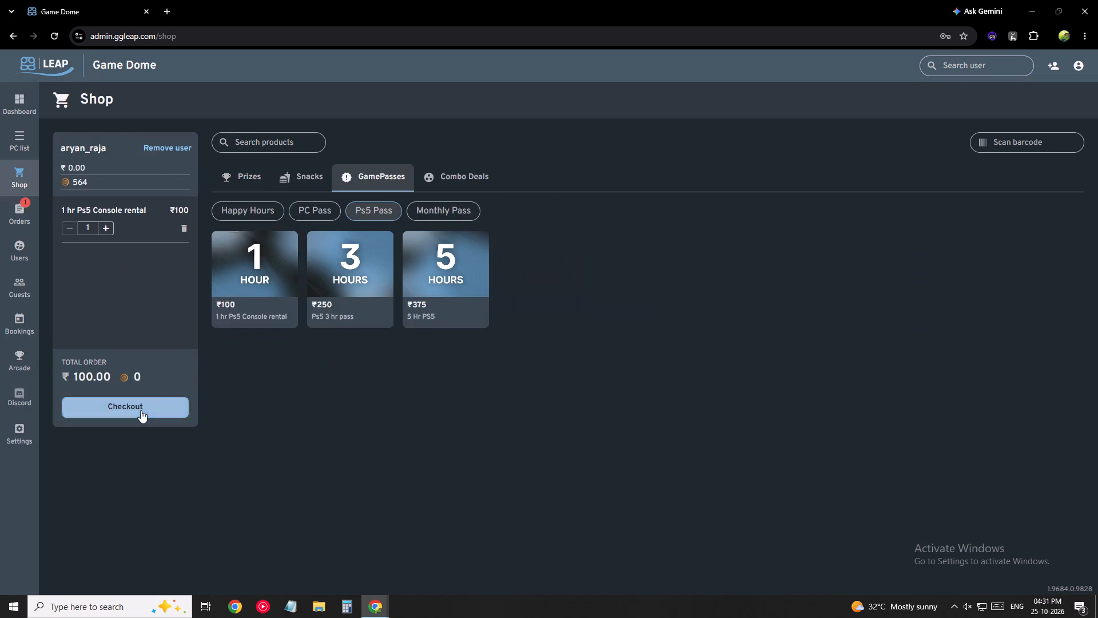
{"action": "left_click", "coordinate": [297, 330]}
{"action": "left_click", "coordinate": [288, 509]}
Return to the PC list and check the consoles section for current users and free consoles.
{"action": "left_click", "coordinate": [17, 137]}
{"action": "scroll", "coordinate": [434, 364], "scroll_direction": "down", "scroll_amount": 1}
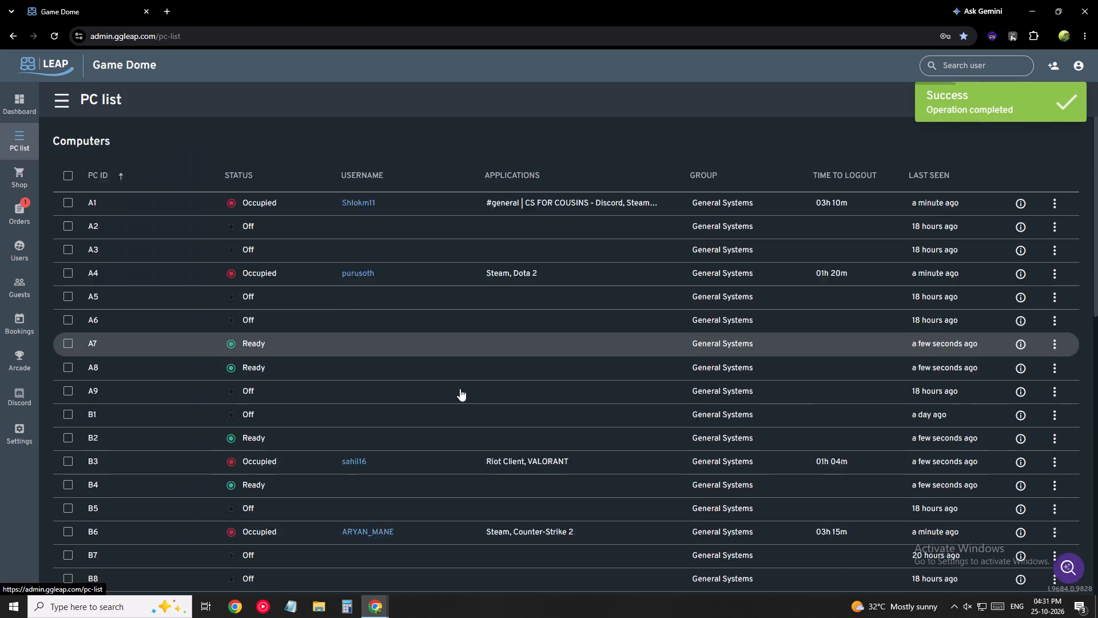
{"action": "scroll", "coordinate": [460, 389], "scroll_direction": "down", "scroll_amount": 6}
{"action": "scroll", "coordinate": [502, 449], "scroll_direction": "up", "scroll_amount": 1}
{"action": "scroll", "coordinate": [512, 458], "scroll_direction": "down", "scroll_amount": 9}
{"action": "scroll", "coordinate": [560, 476], "scroll_direction": "up", "scroll_amount": 1}
{"action": "scroll", "coordinate": [621, 424], "scroll_direction": "down", "scroll_amount": 3}
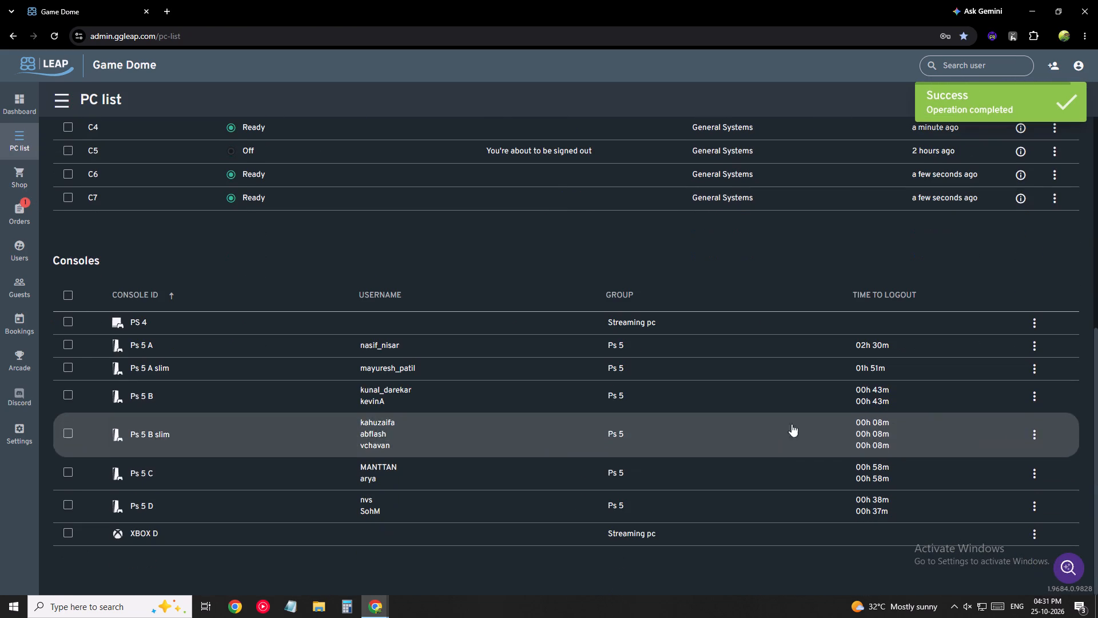
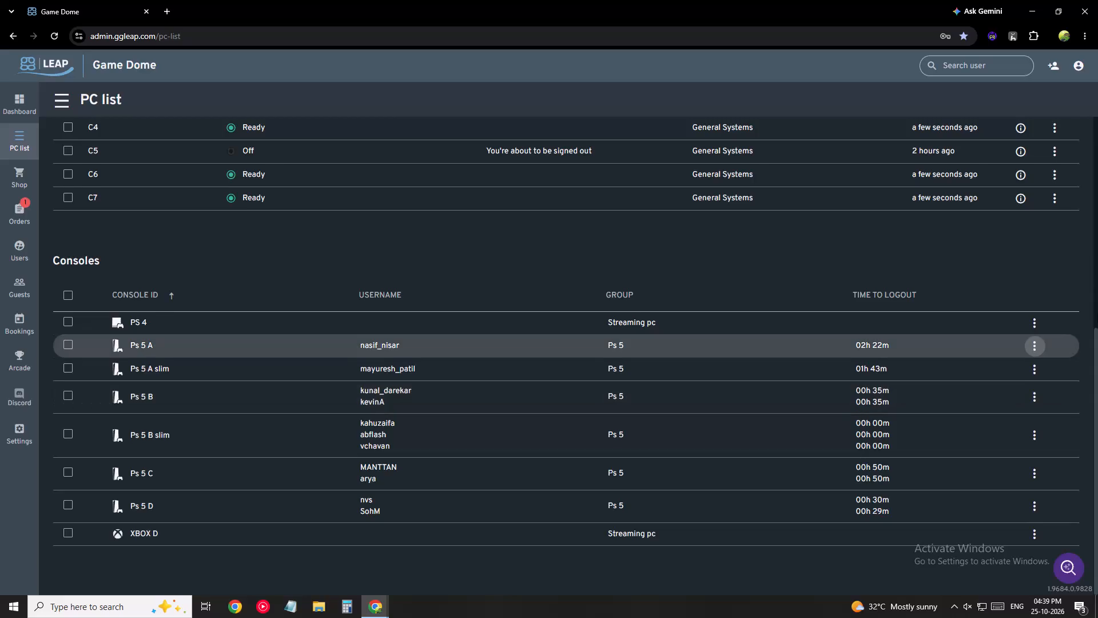
Log out all users from the Ps 5 B slim console.
{"action": "left_click", "coordinate": [1039, 437]}
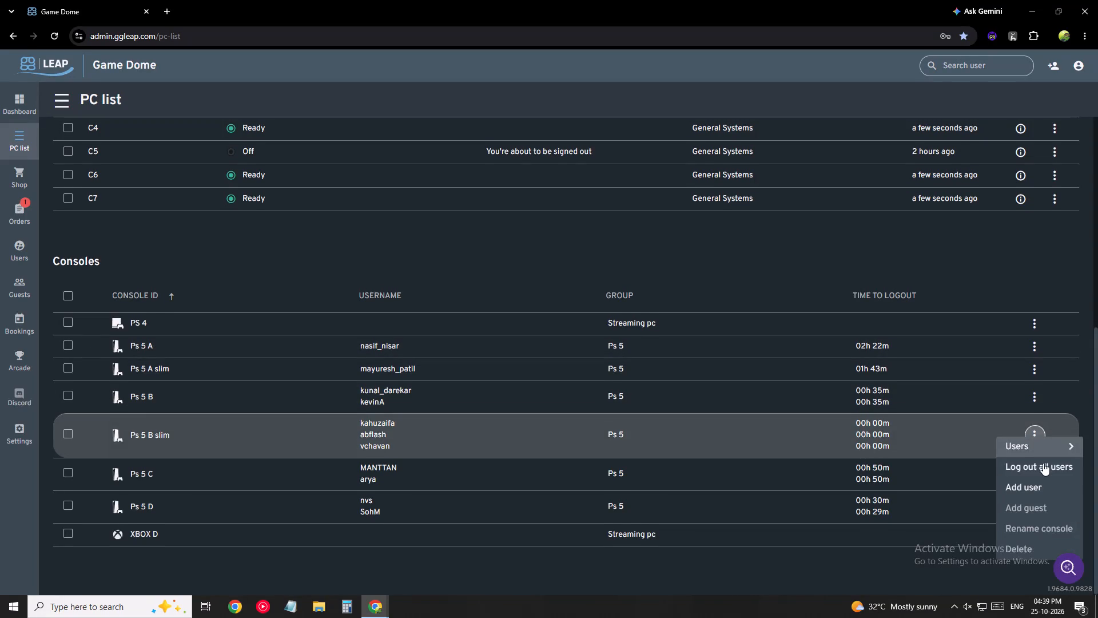
{"action": "left_click", "coordinate": [1043, 463]}
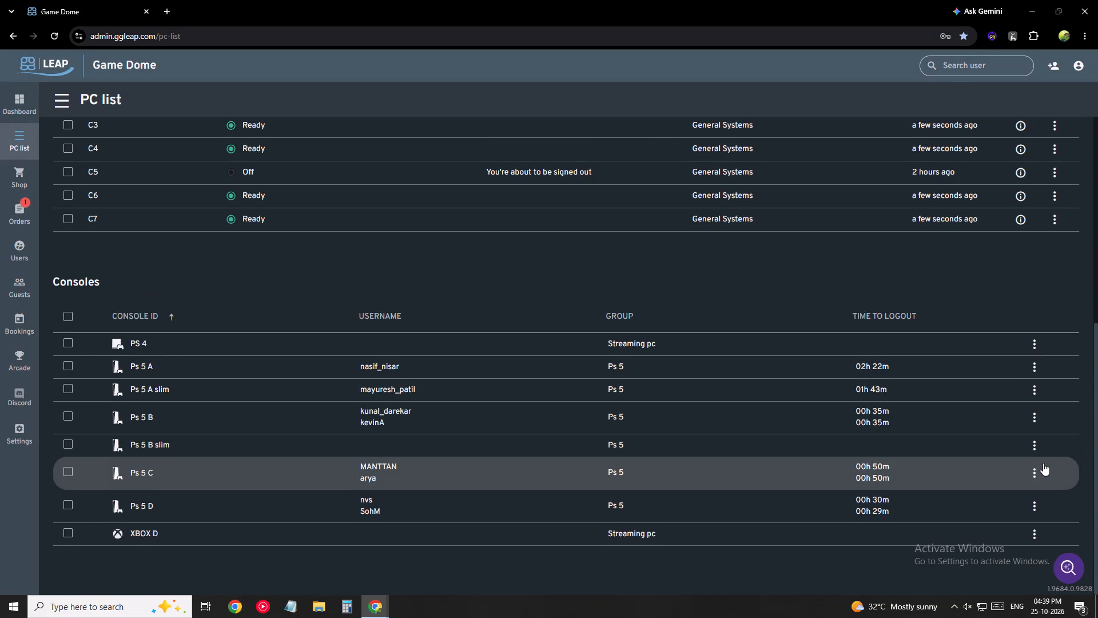
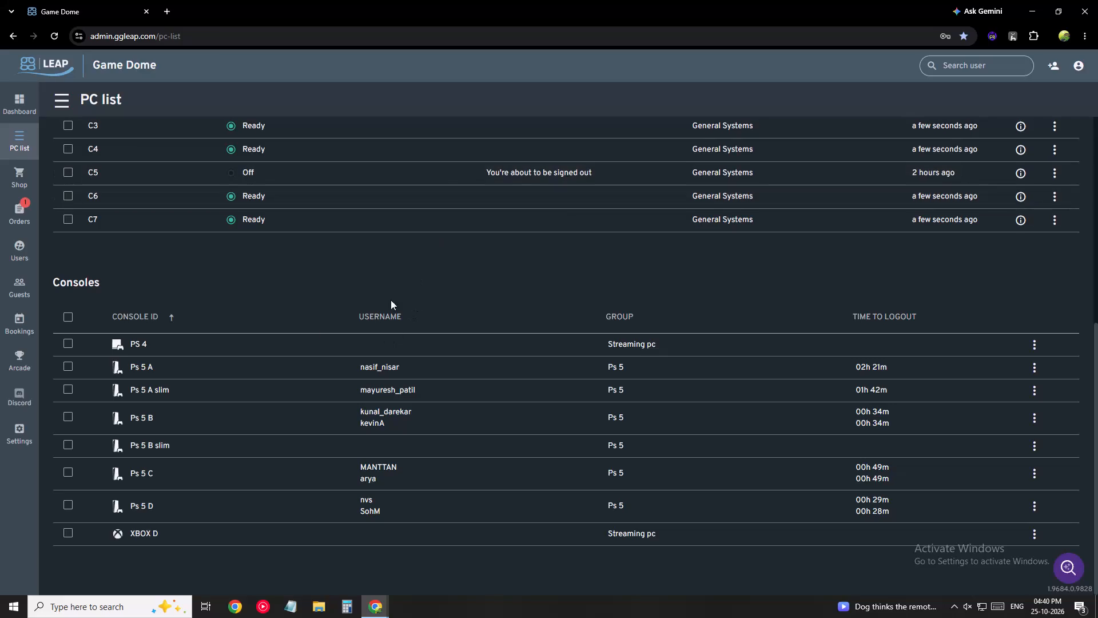
Copy the customers' usernames from the 4:30 PM and 4:31 PM paid orders in the order history, one after the other.
{"action": "left_click", "coordinate": [21, 211]}
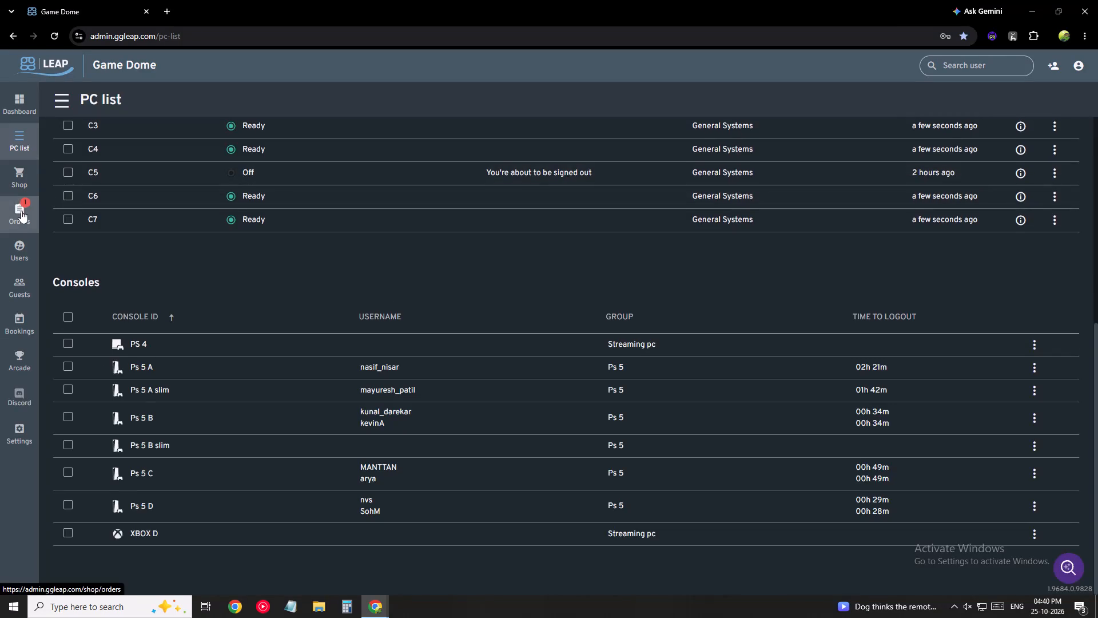
{"action": "left_click", "coordinate": [296, 129]}
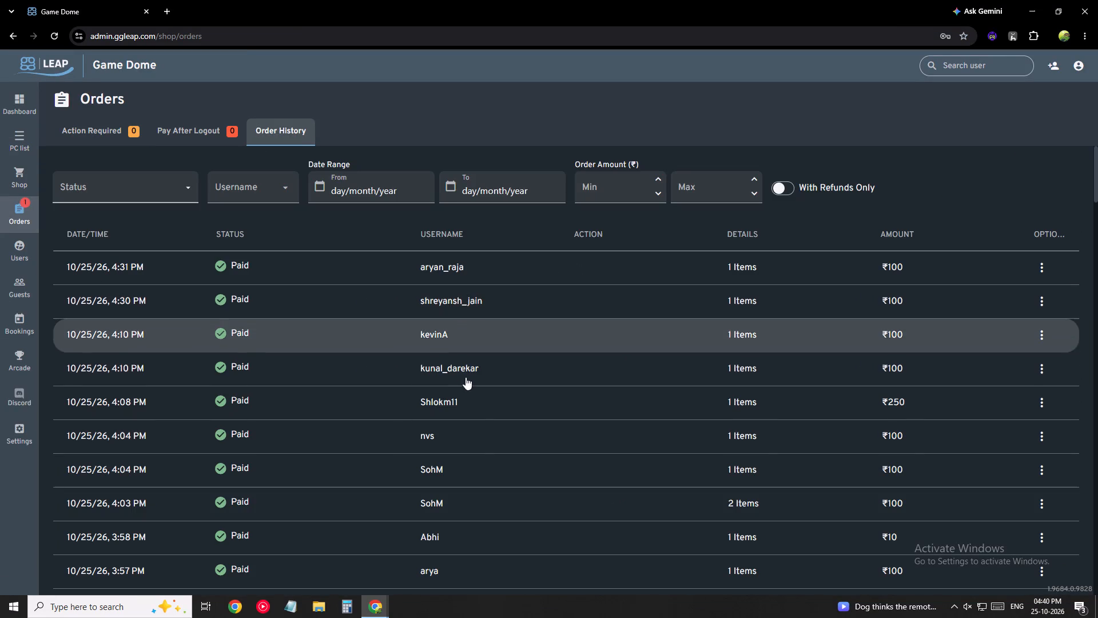
{"action": "left_click", "coordinate": [464, 302]}
{"action": "double_click", "coordinate": [82, 151]}
{"action": "key", "text": "ctrl+c"}
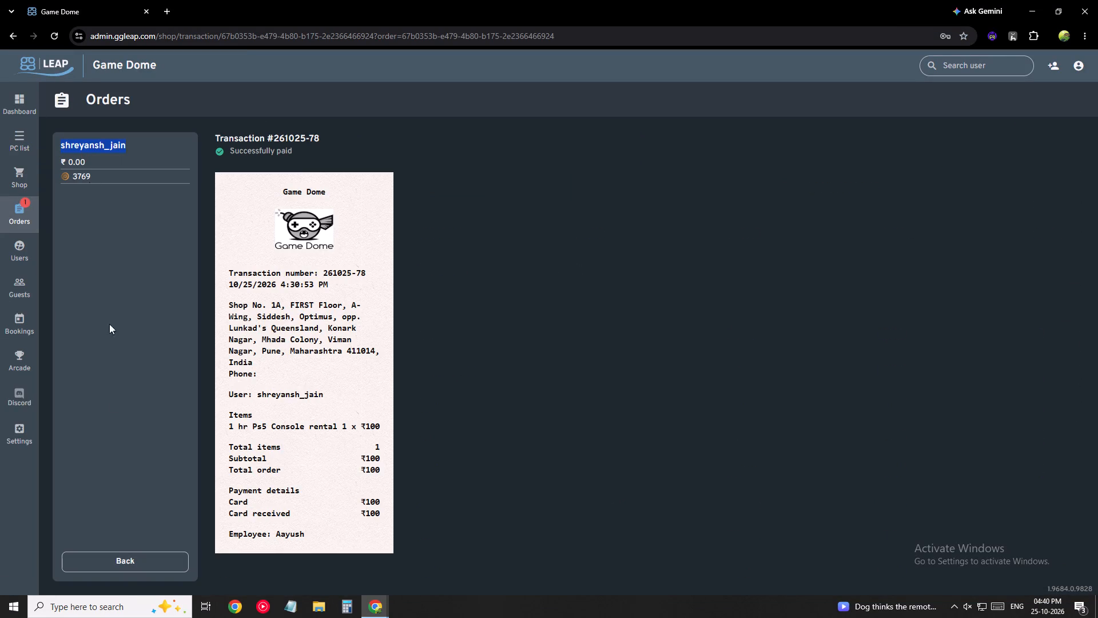
{"action": "left_click", "coordinate": [132, 557]}
{"action": "left_click", "coordinate": [445, 273]}
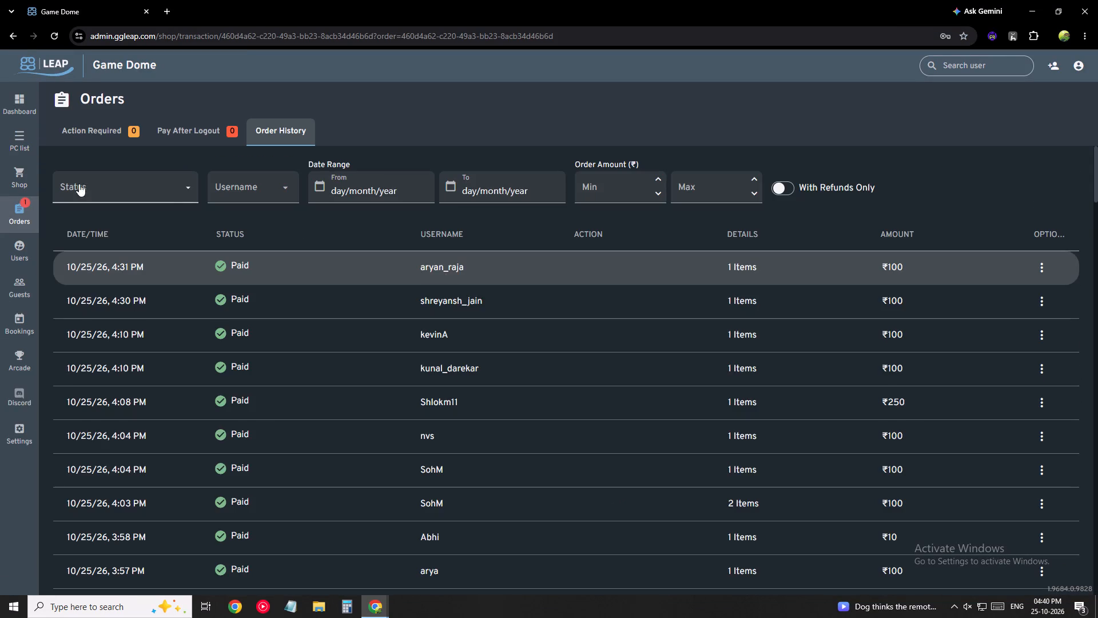
{"action": "double_click", "coordinate": [82, 153]}
{"action": "key", "text": "ctrl+c"}
Log the customer from the 4:31 PM order in to the Ps 5 B slim console using the copied username.
{"action": "left_click", "coordinate": [3, 136]}
{"action": "scroll", "coordinate": [325, 363], "scroll_direction": "down", "scroll_amount": 11}
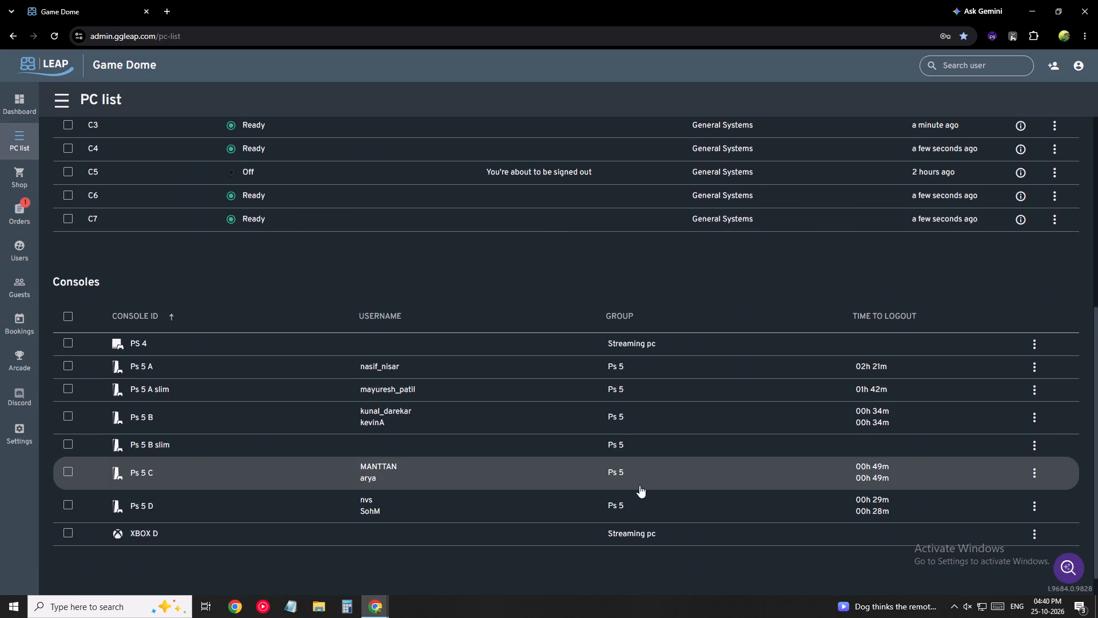
{"action": "left_click", "coordinate": [1042, 439]}
{"action": "left_click", "coordinate": [1054, 450]}
{"action": "left_click", "coordinate": [495, 320]}
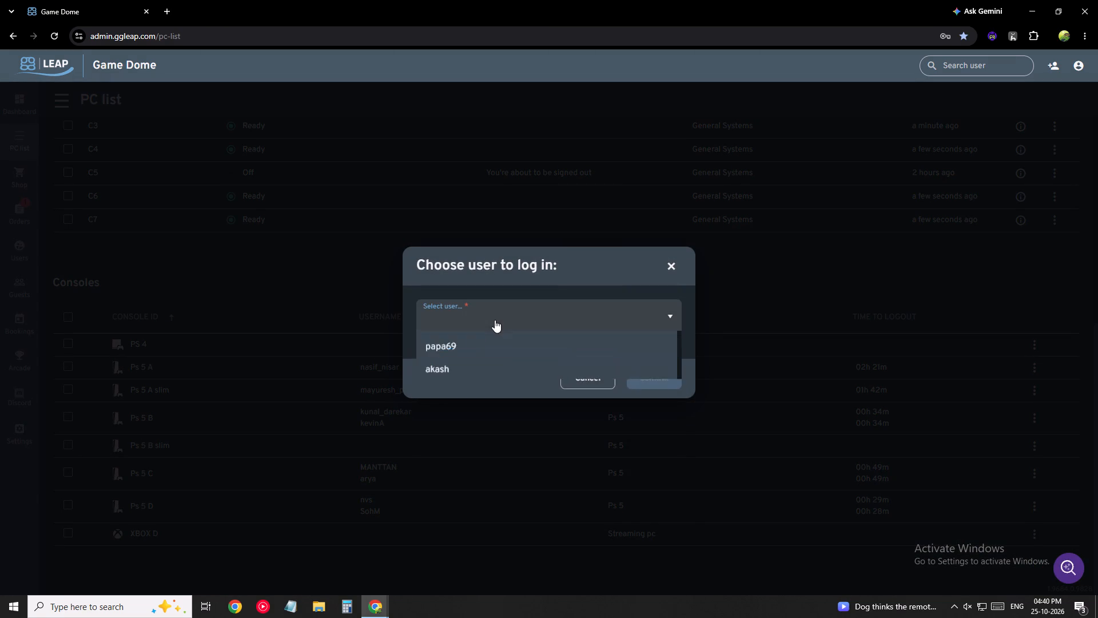
{"action": "key", "text": "ctrl+v"}
{"action": "left_click", "coordinate": [575, 358]}
{"action": "left_click", "coordinate": [636, 371]}
Log the customer from the 4:30 PM order in to Ps 5 B slim as second user, using the earlier copied username.
{"action": "left_click", "coordinate": [1038, 445]}
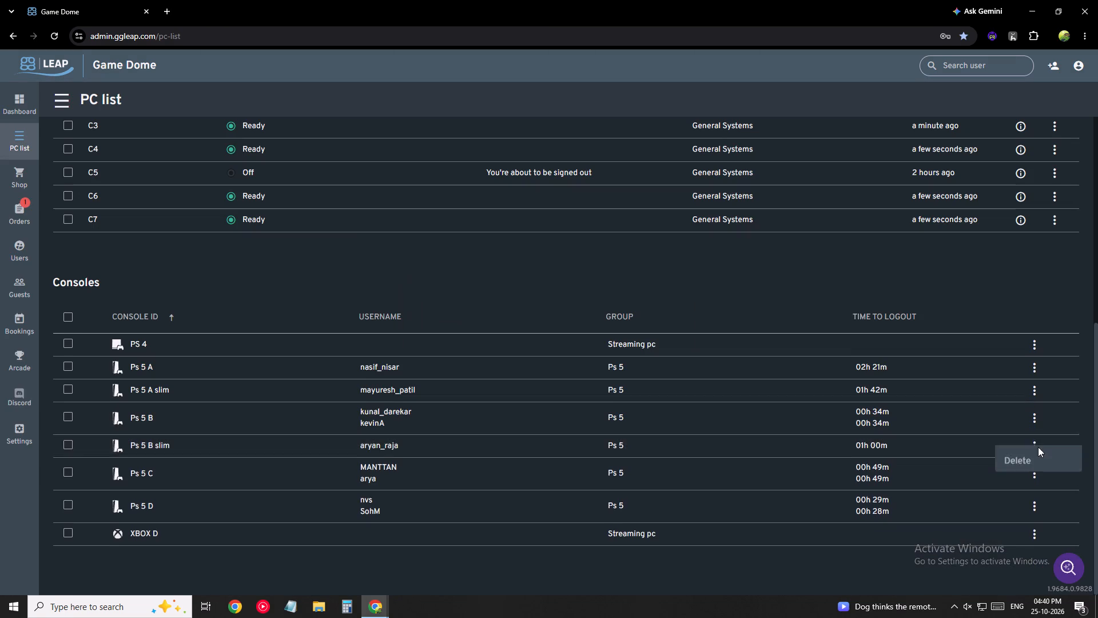
{"action": "left_click", "coordinate": [1047, 498]}
{"action": "left_click", "coordinate": [465, 324]}
{"action": "key", "text": "super+v"}
{"action": "left_click", "coordinate": [497, 431]}
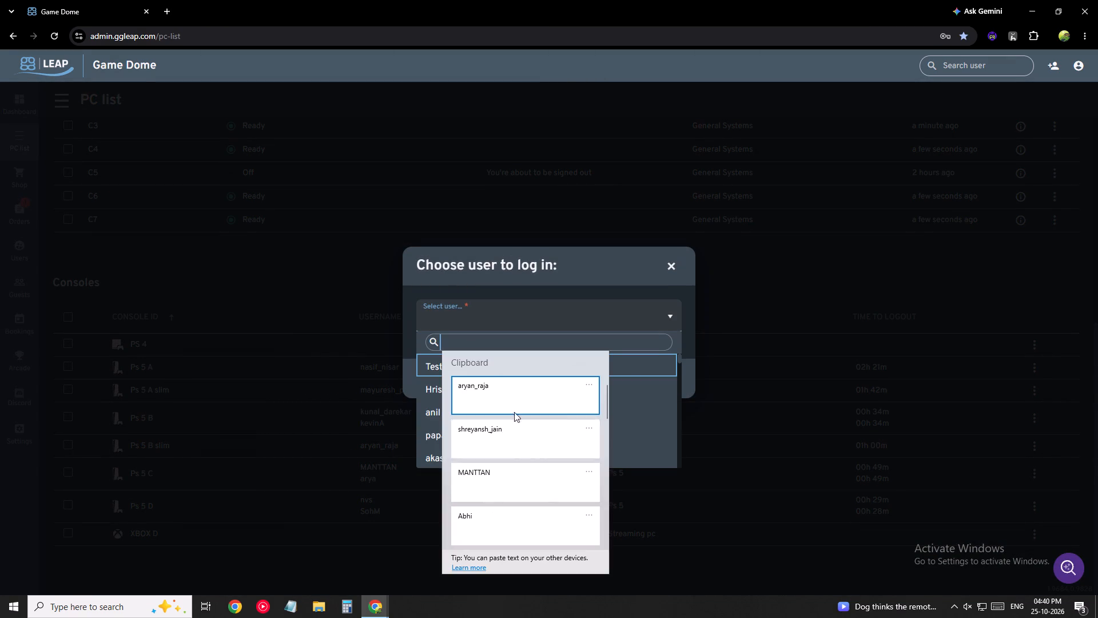
{"action": "key", "text": "ctrl+v"}
{"action": "left_click", "coordinate": [564, 362]}
{"action": "left_click", "coordinate": [560, 356]}
{"action": "left_click", "coordinate": [685, 366]}
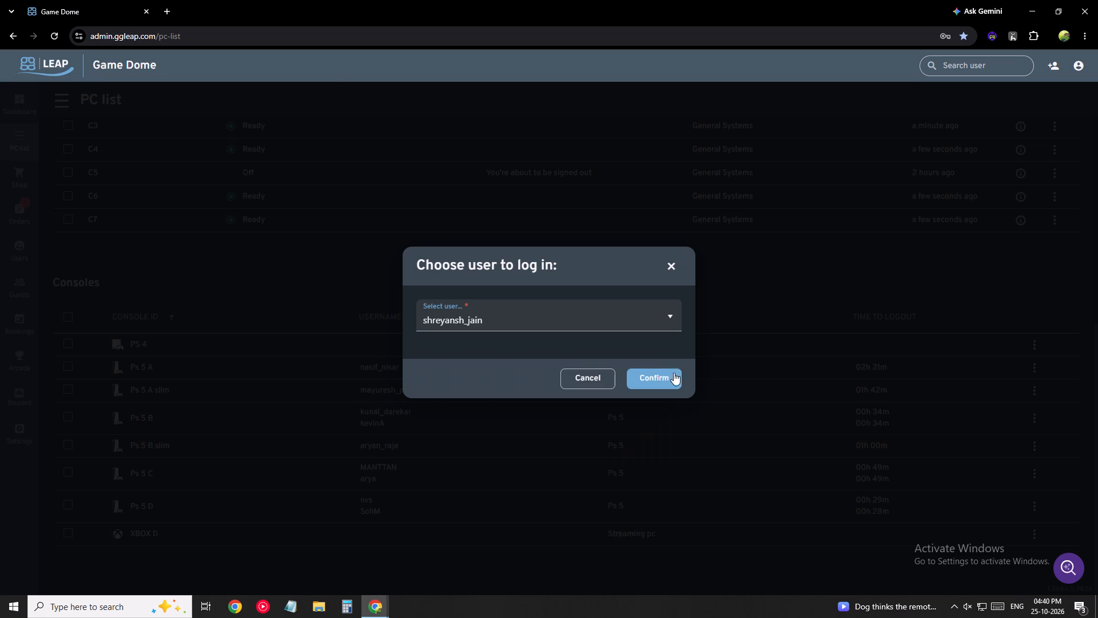
{"action": "left_click", "coordinate": [666, 374]}
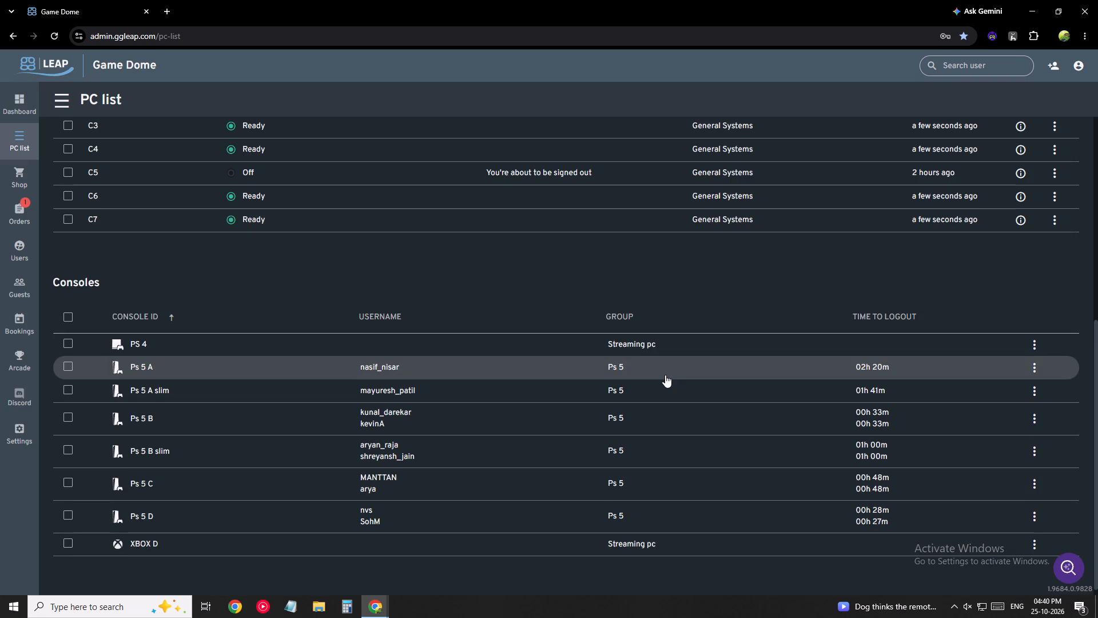